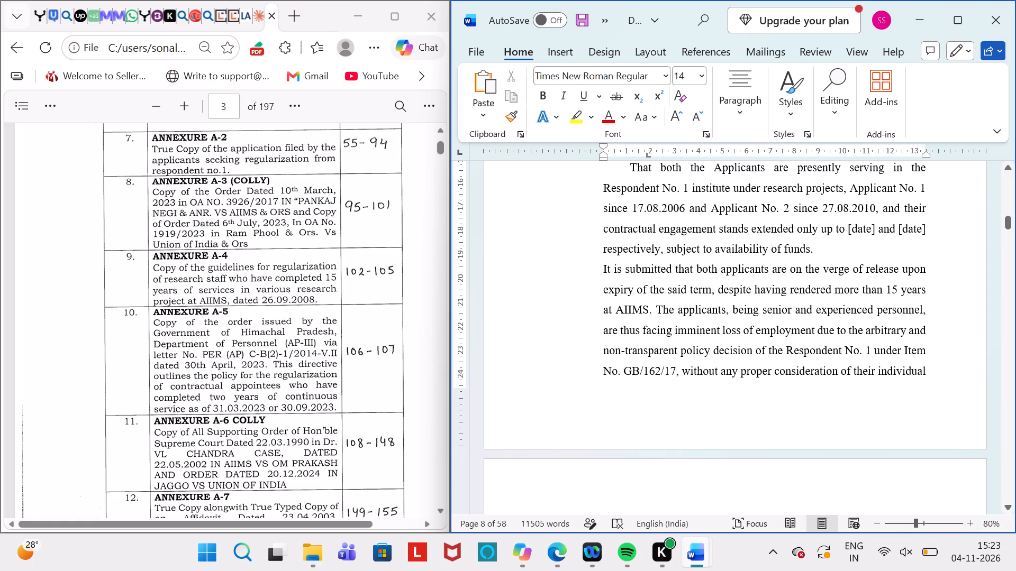
Compare the annexure entries in the scanned PDF's index with the Word document's index table, around items 4 to 7.
scroll(404, 270, "up", 3)
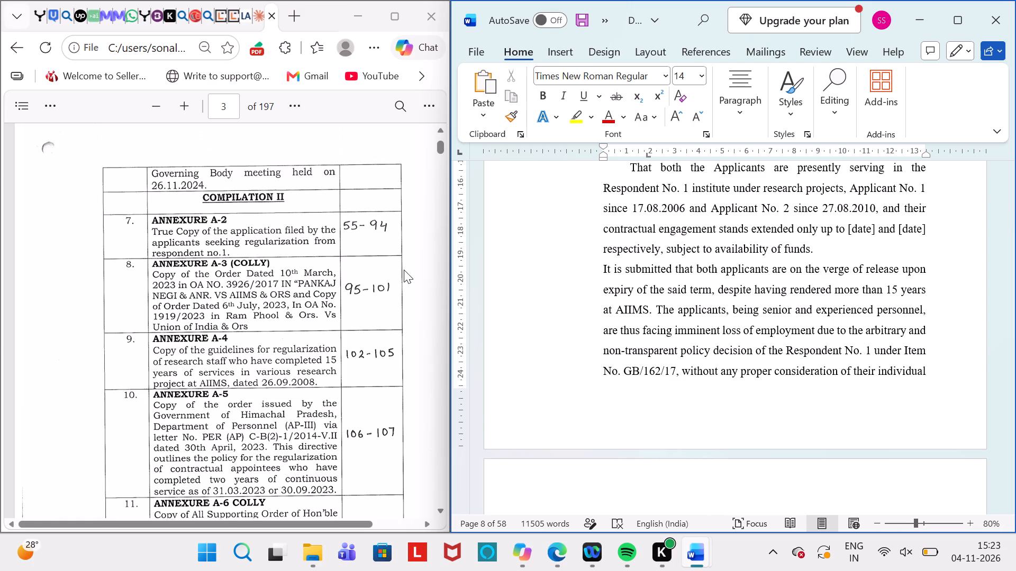
scroll(404, 270, "up", 2)
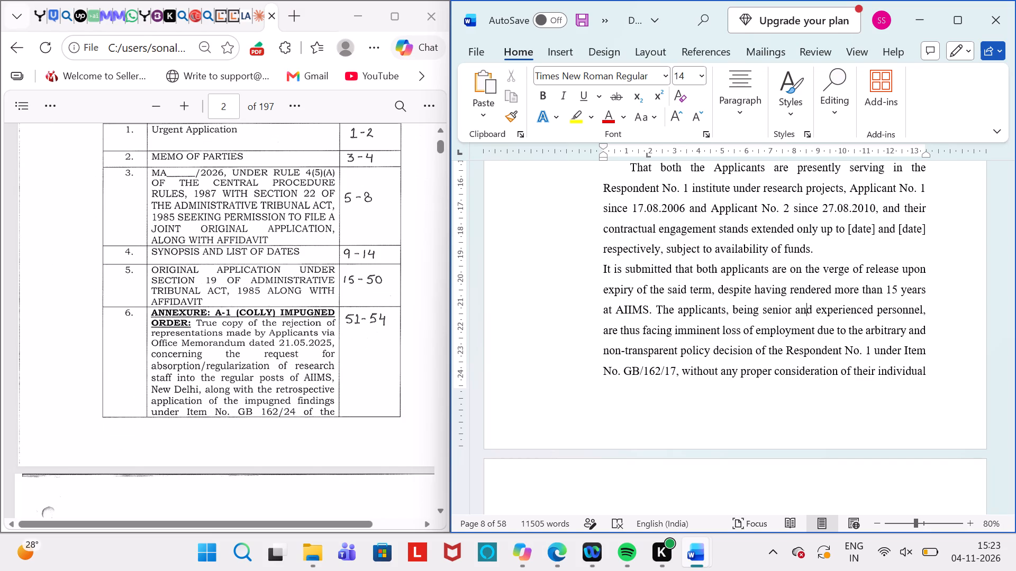
scroll(291, 342, "down", 1)
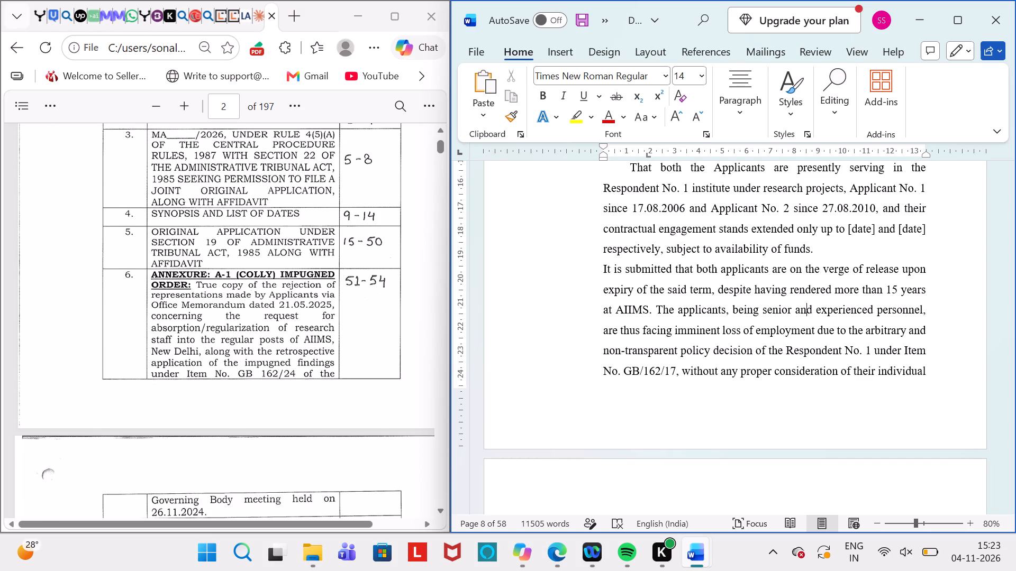
scroll(291, 342, "down", 1)
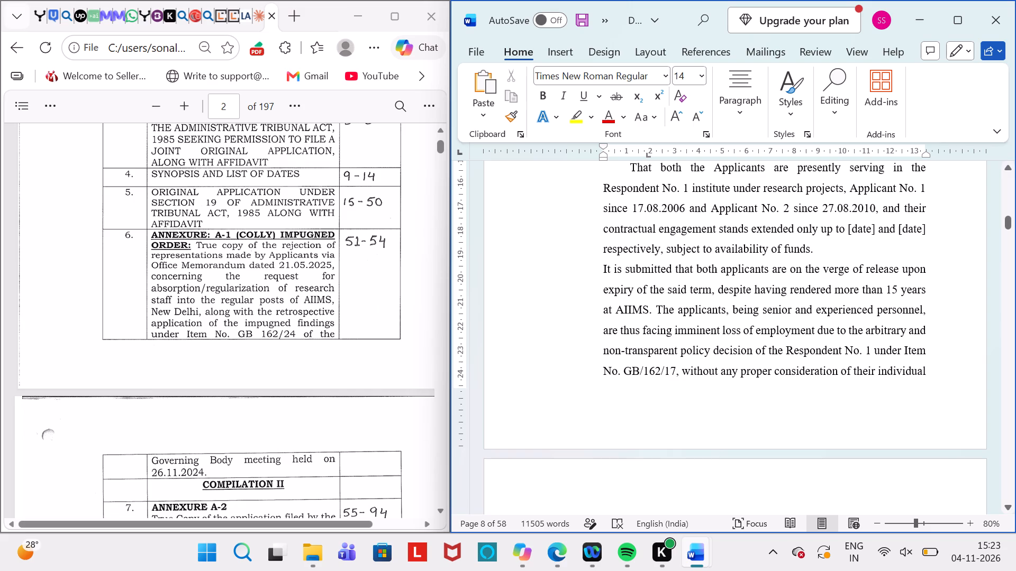
scroll(629, 226, "up", 11)
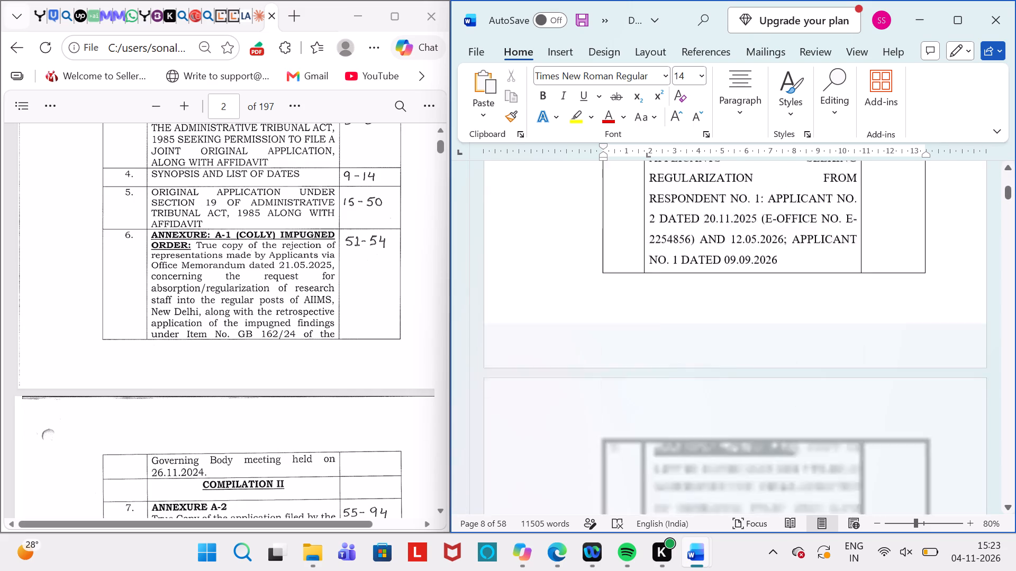
scroll(629, 226, "up", 3)
scroll(629, 226, "down", 3)
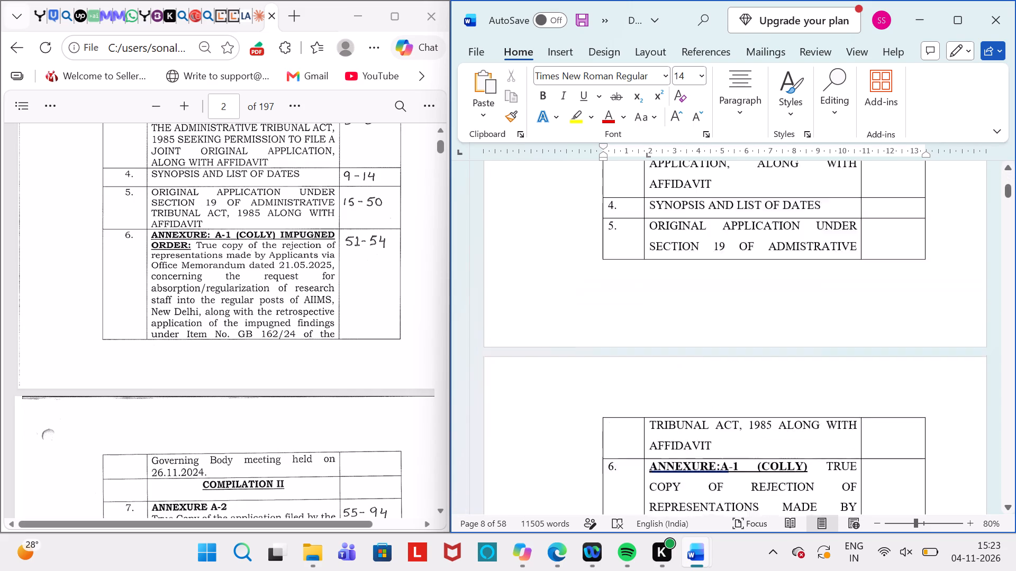
scroll(629, 226, "down", 2)
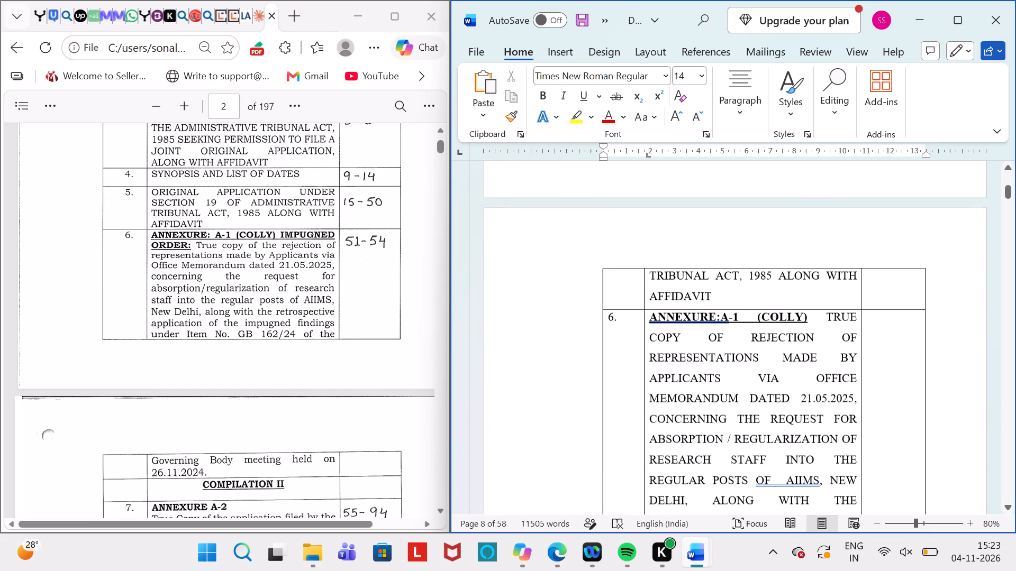
scroll(629, 226, "down", 2)
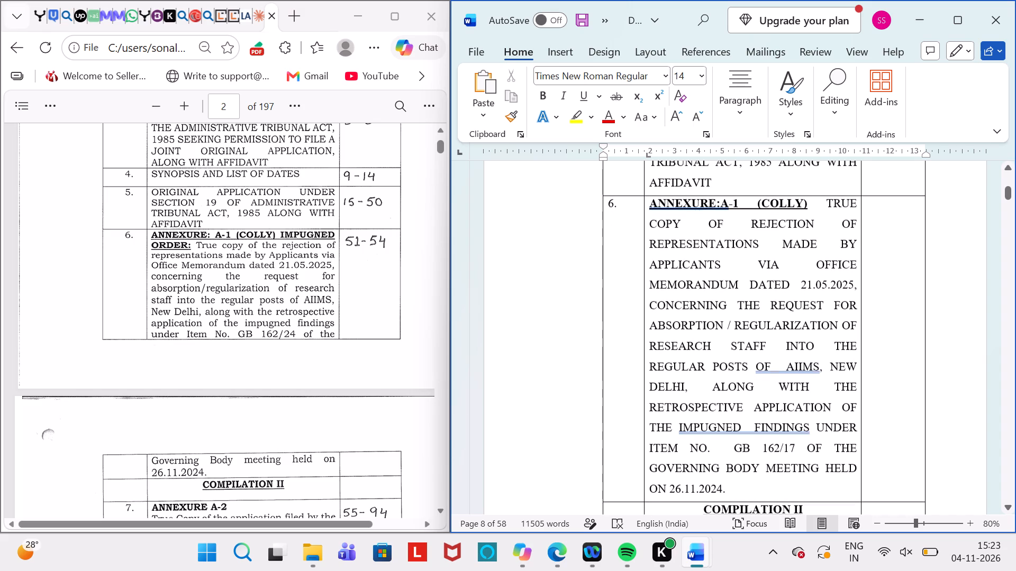
scroll(629, 226, "down", 1)
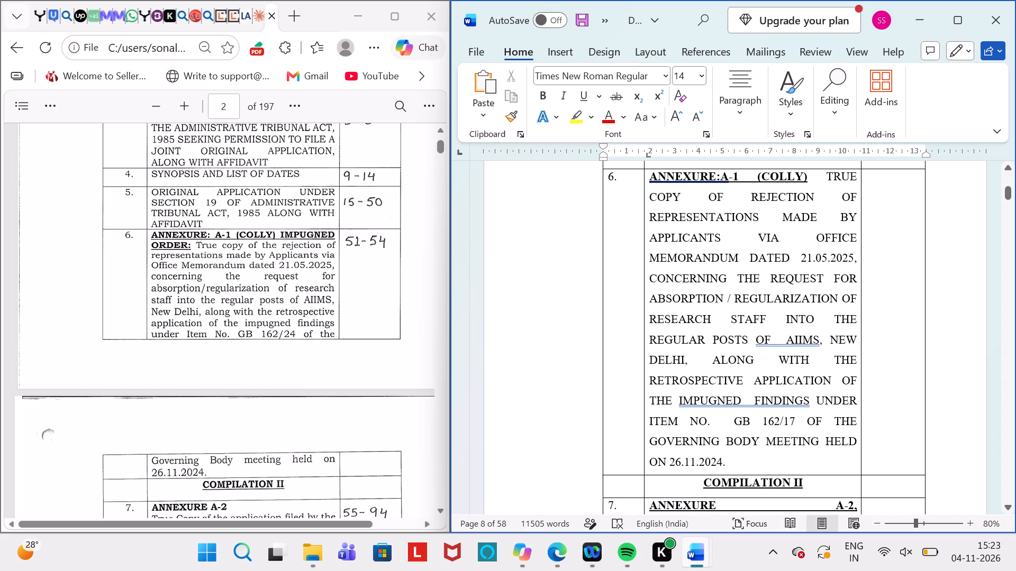
scroll(629, 226, "down", 1)
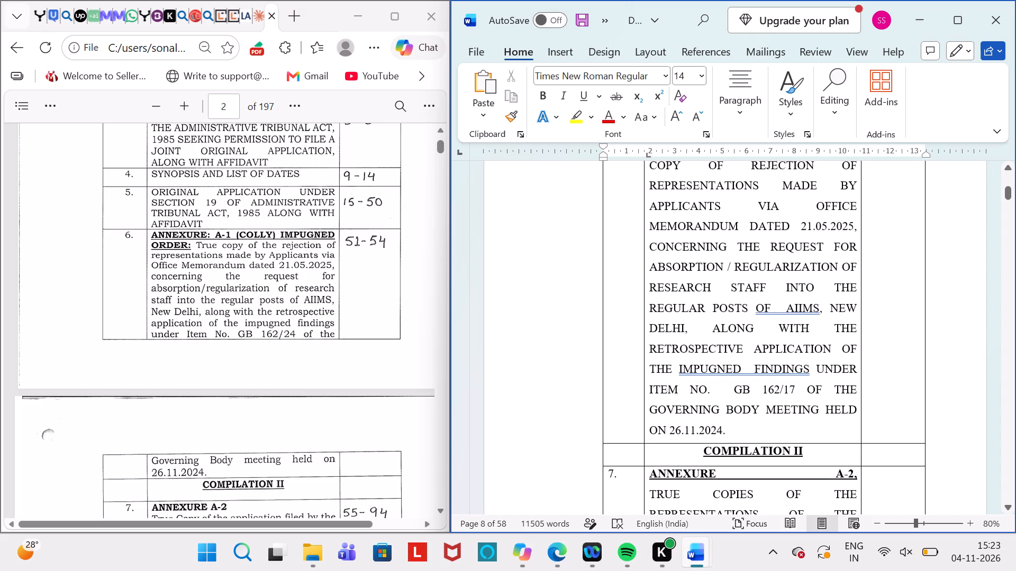
scroll(704, 263, "down", 1)
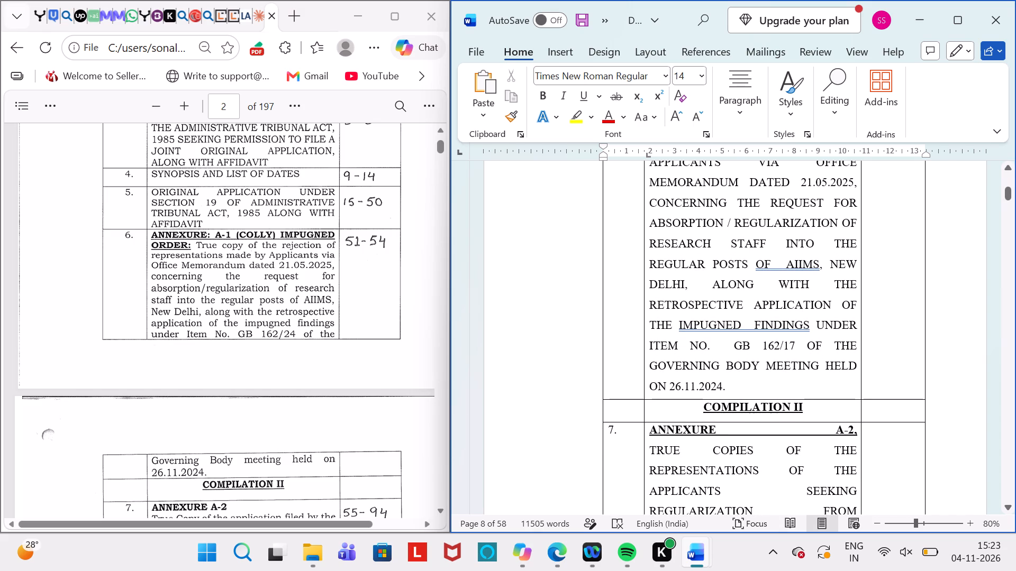
scroll(704, 263, "up", 1)
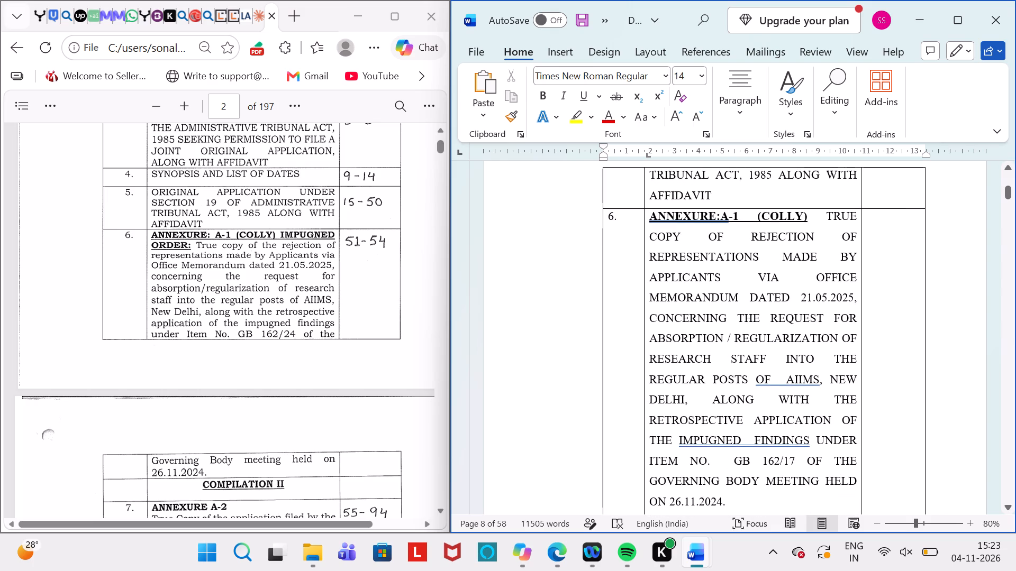
left_click(718, 216)
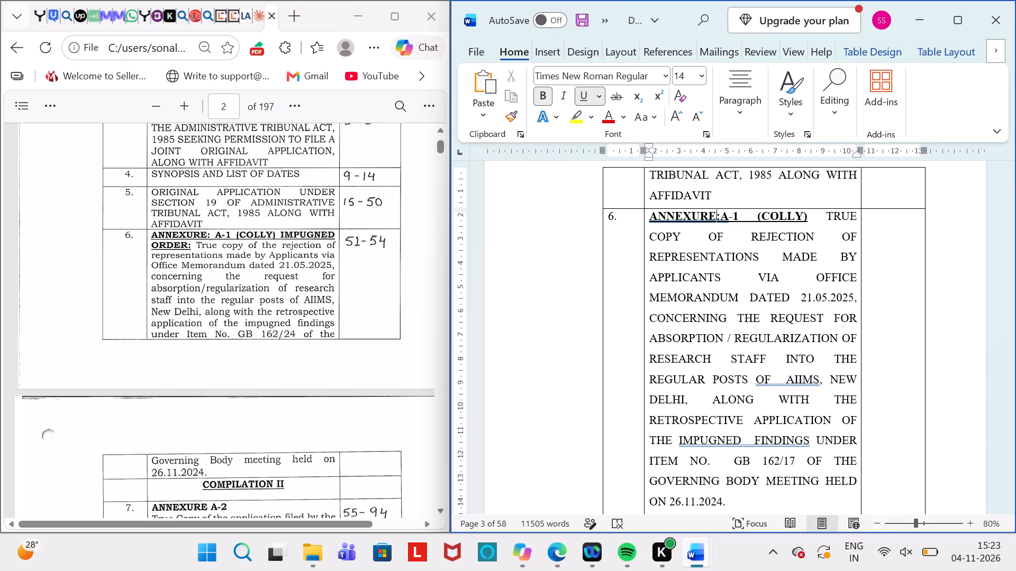
In item 7 of the Word index table, replace the wide gap between "ANNEXURE" and "A-2," with a full stop.
scroll(773, 262, "down", 1)
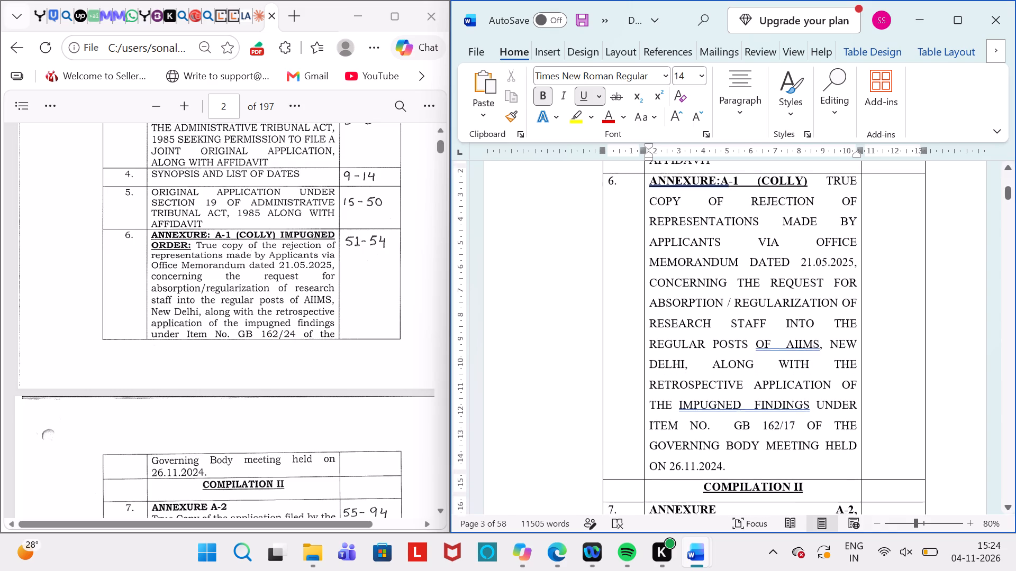
scroll(773, 262, "down", 2)
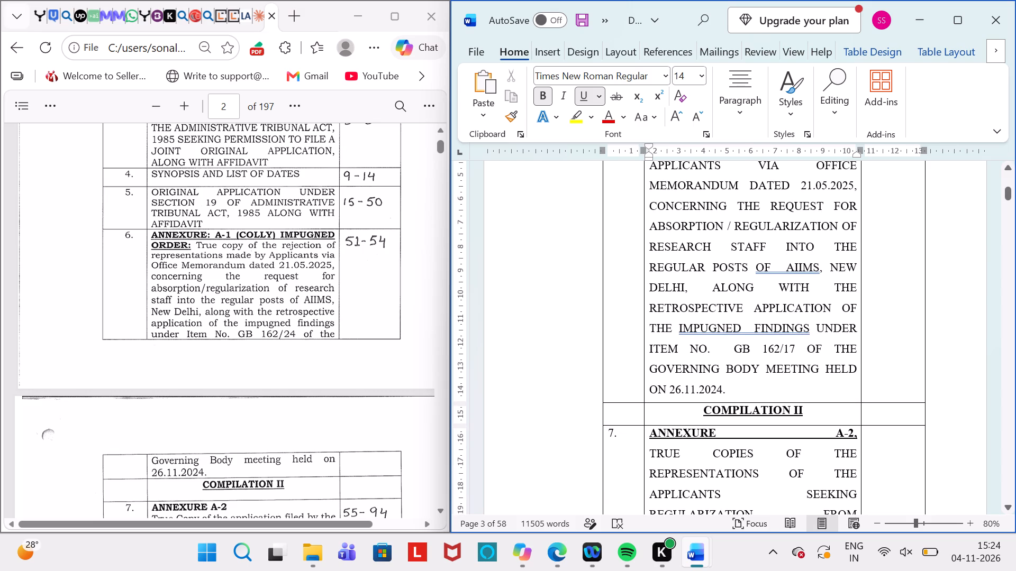
scroll(773, 262, "down", 1)
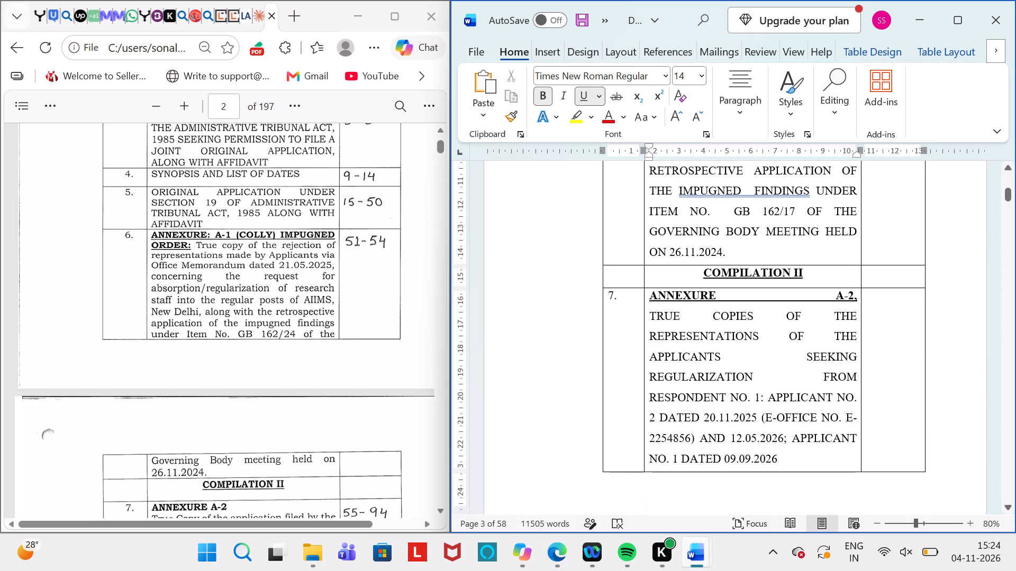
scroll(773, 262, "down", 1)
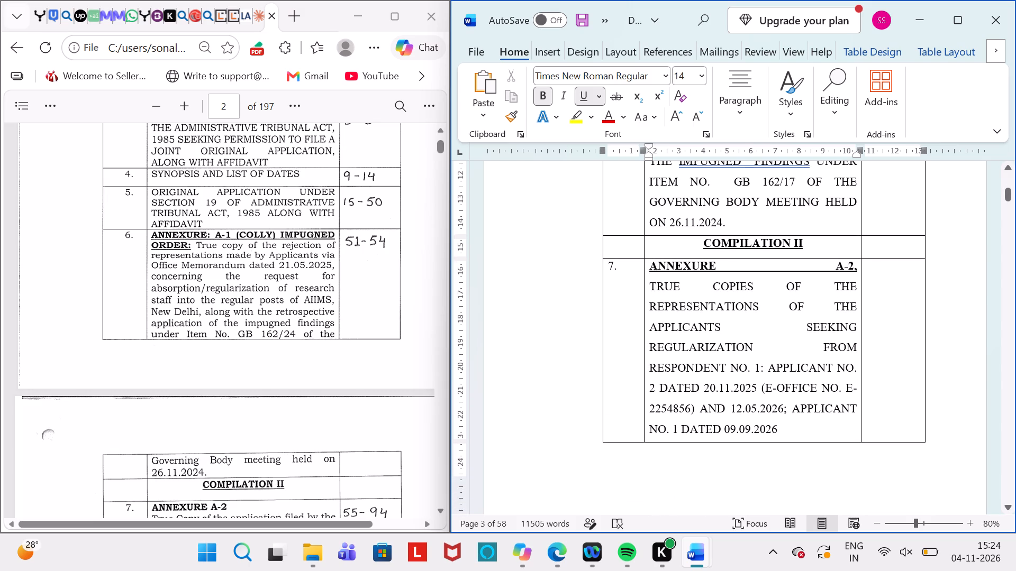
left_click(832, 268)
left_click_drag(832, 268, 794, 272)
left_click_drag(794, 272, 750, 267)
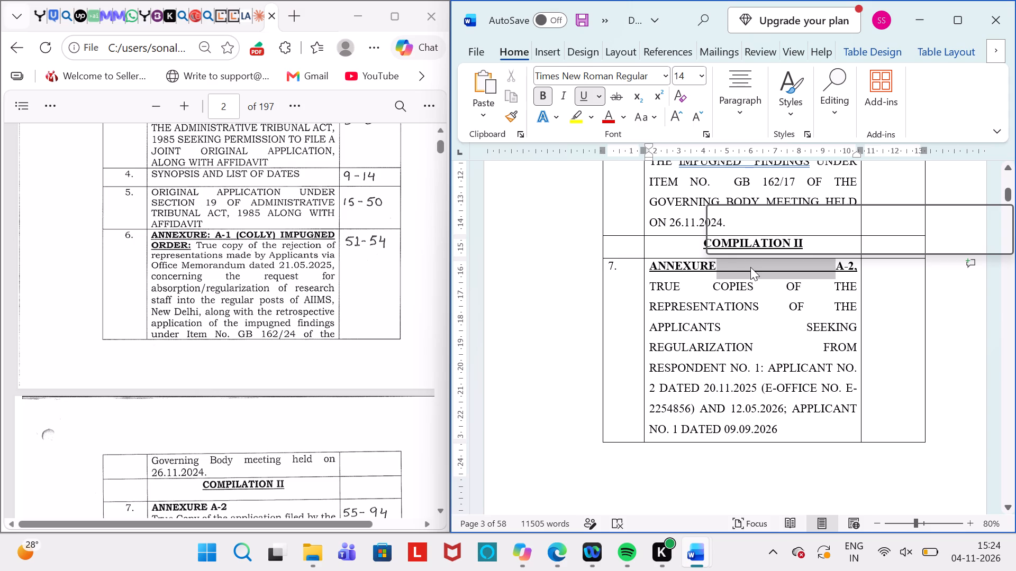
key("BackSpace")
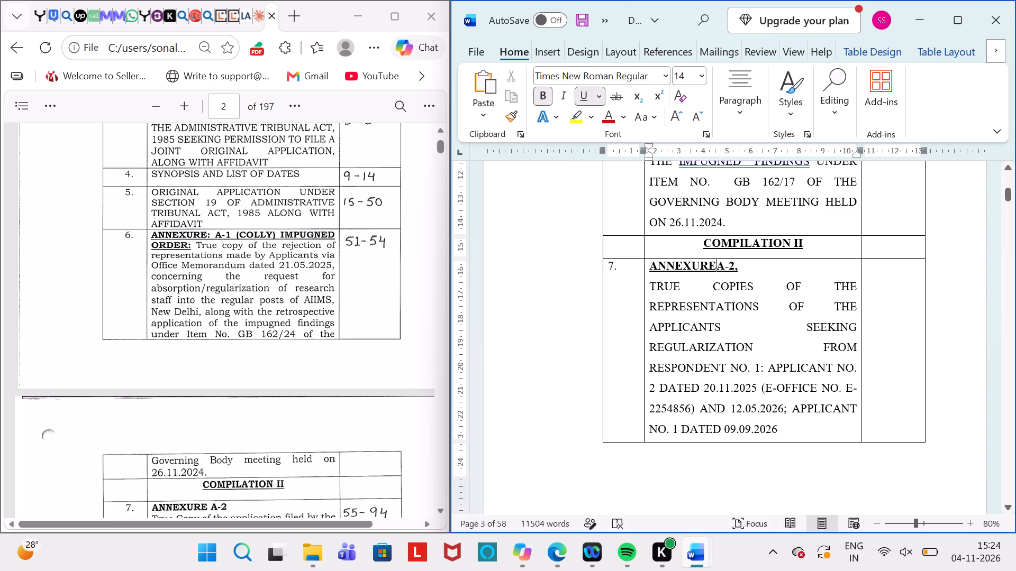
key("space")
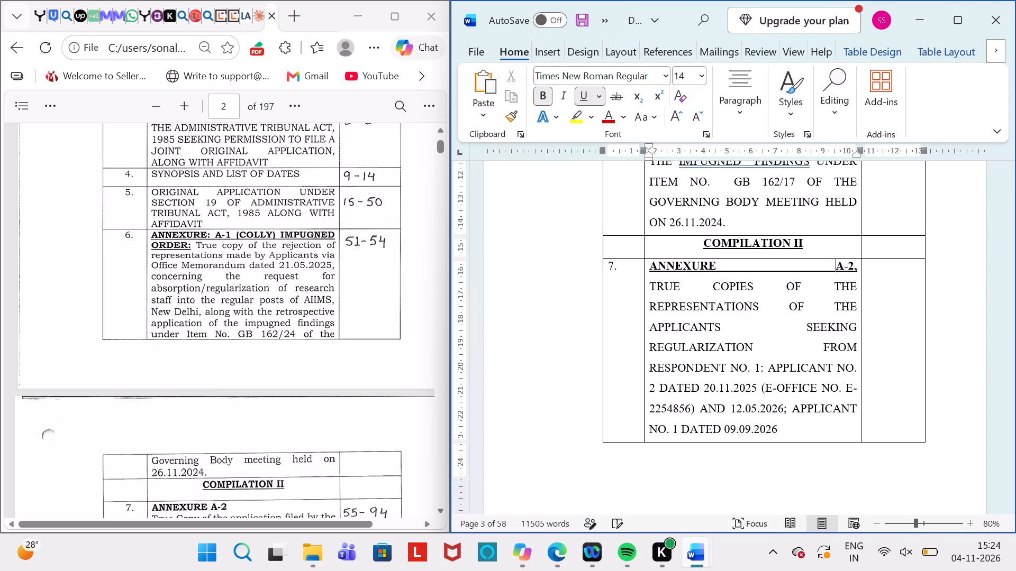
key("BackSpace")
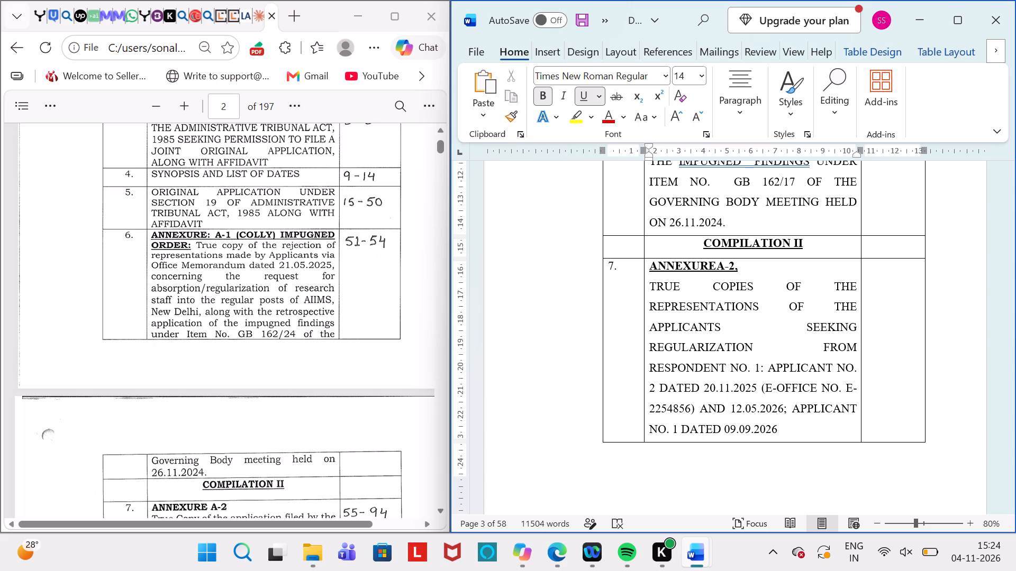
key("period")
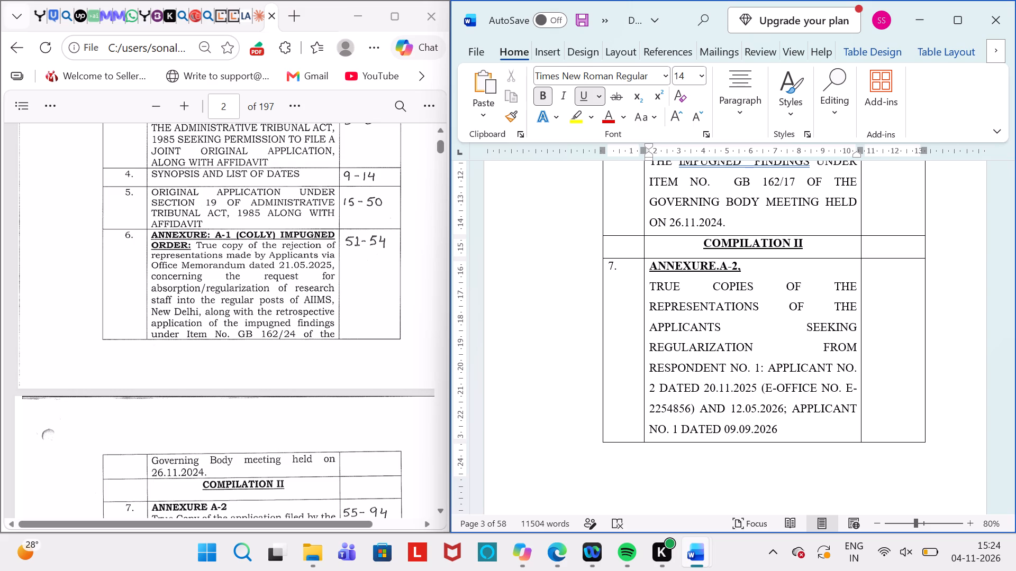
Join item 7's "TRUE COPIES OF THE REPRESENTATIONS" text onto the "ANNEXURE.A-2," heading line, with one space after the comma.
left_click(650, 285)
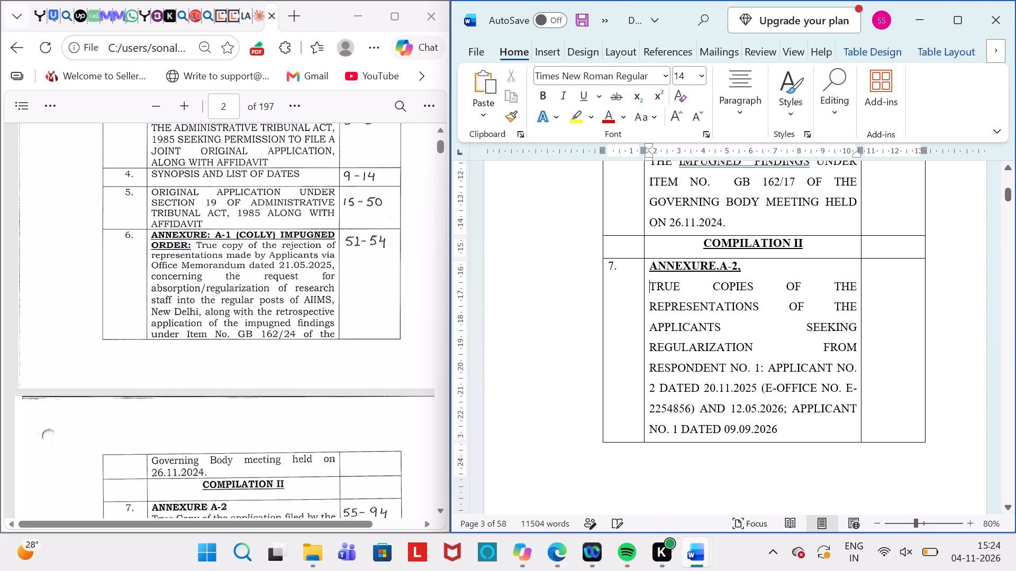
key("BackSpace")
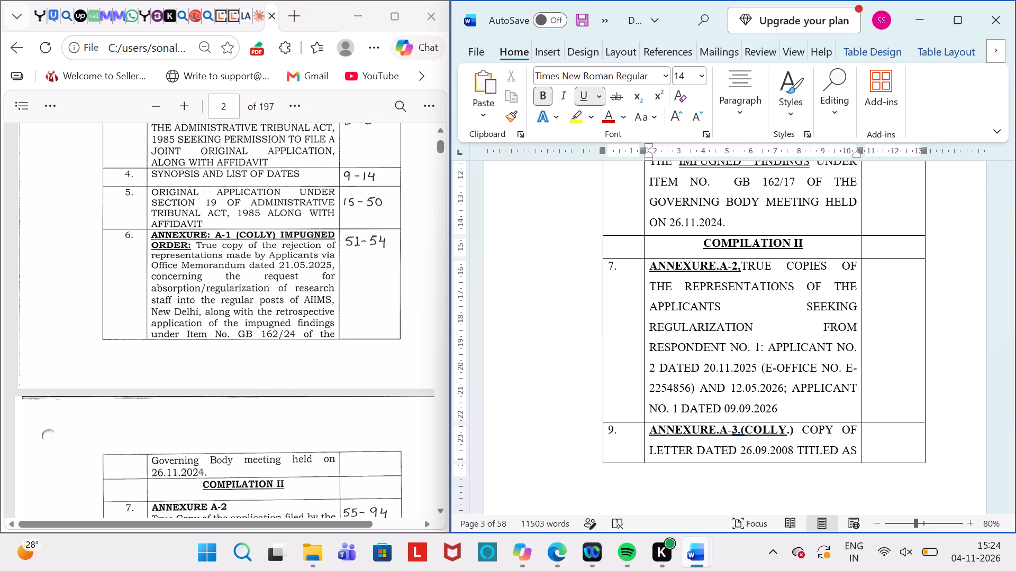
key("Right")
key("Left")
key("Left")
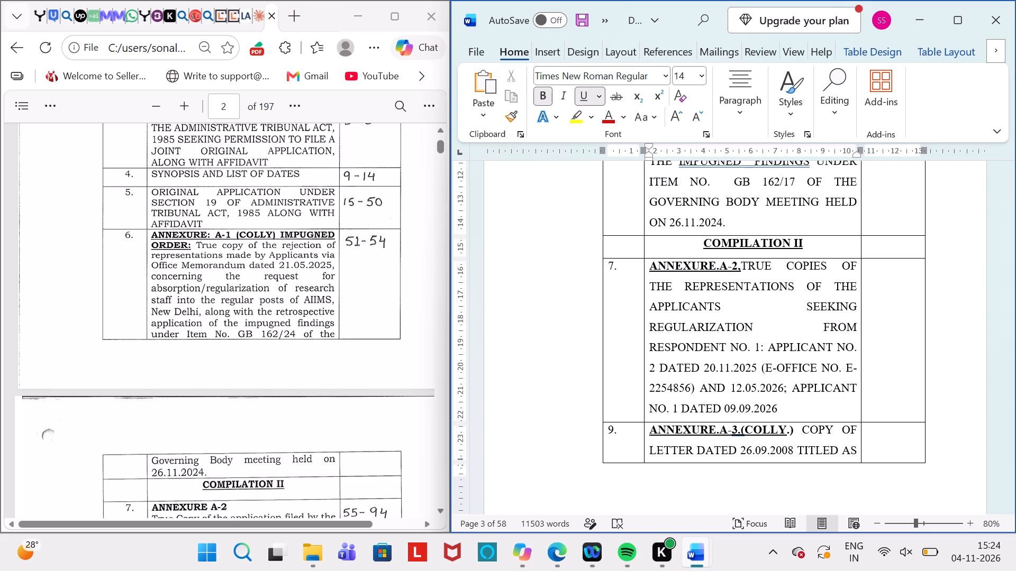
key("space")
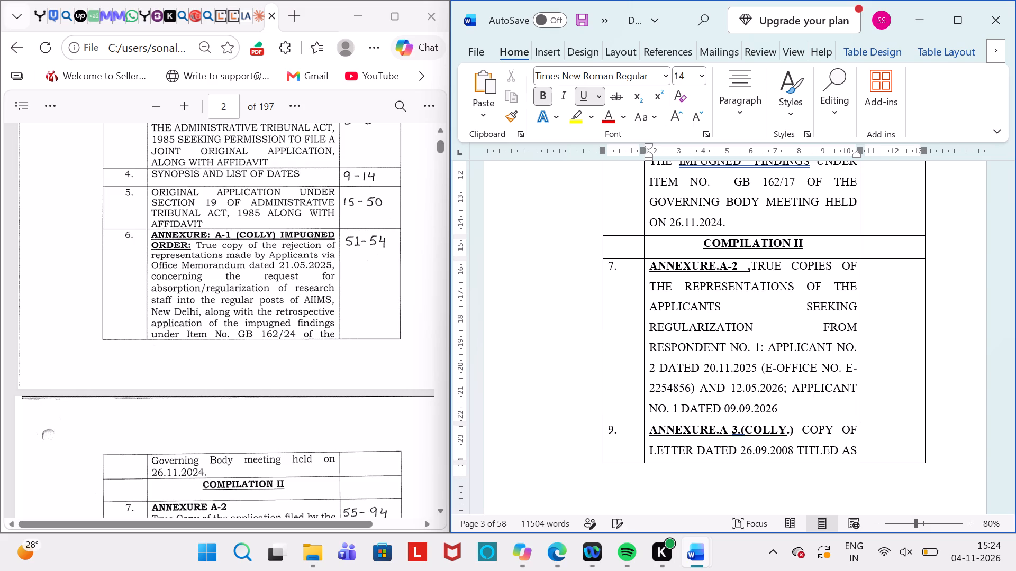
key("Right")
key("Left")
key("BackSpace")
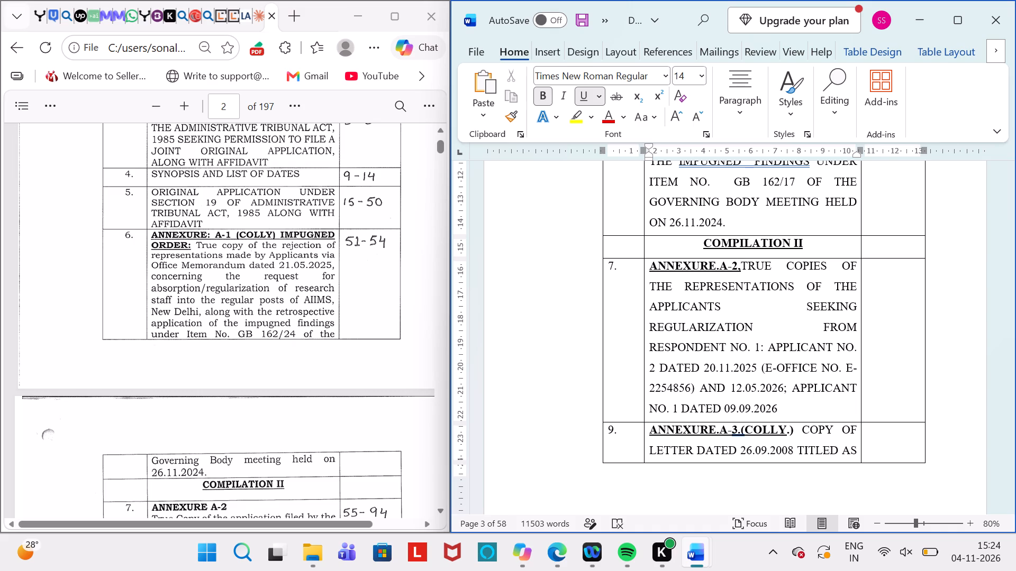
key("Right")
key("space")
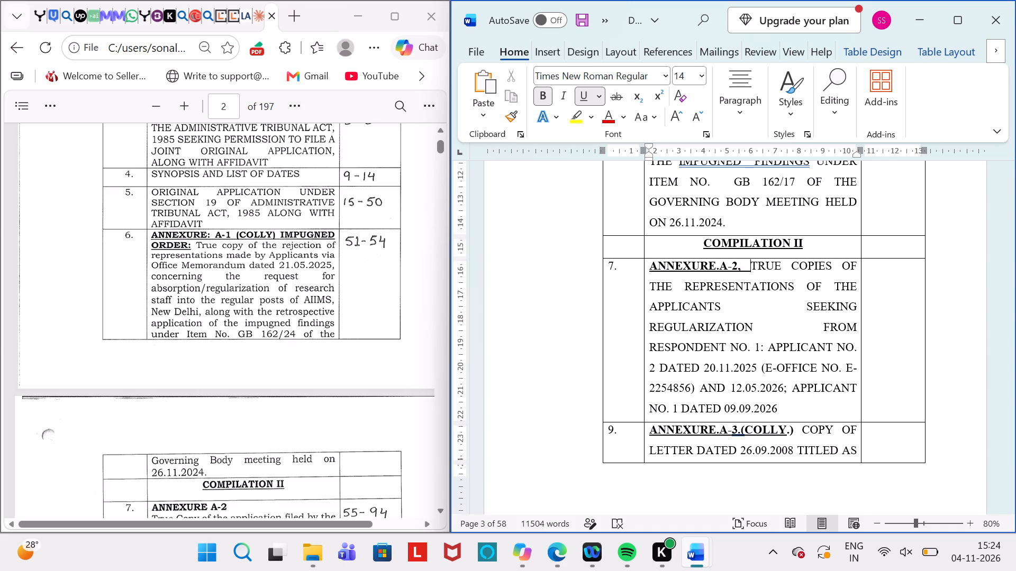
Remove the underline from the space between "ANNEXURE.A-2," and "TRUE COPIES OF" in item 7 of the Word index table.
left_click(750, 268)
left_click_drag(750, 268, 745, 268)
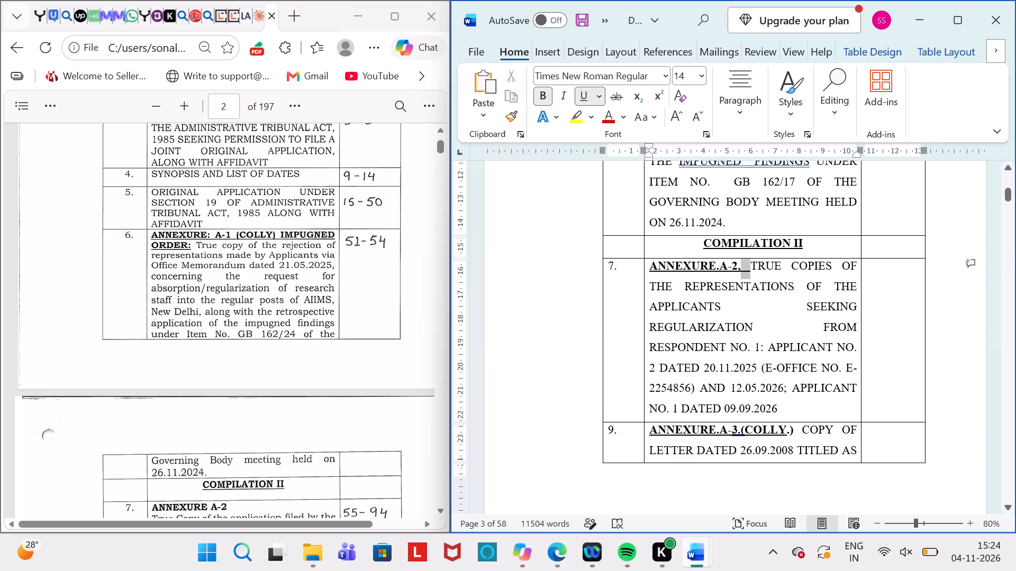
left_click_drag(745, 268, 744, 268)
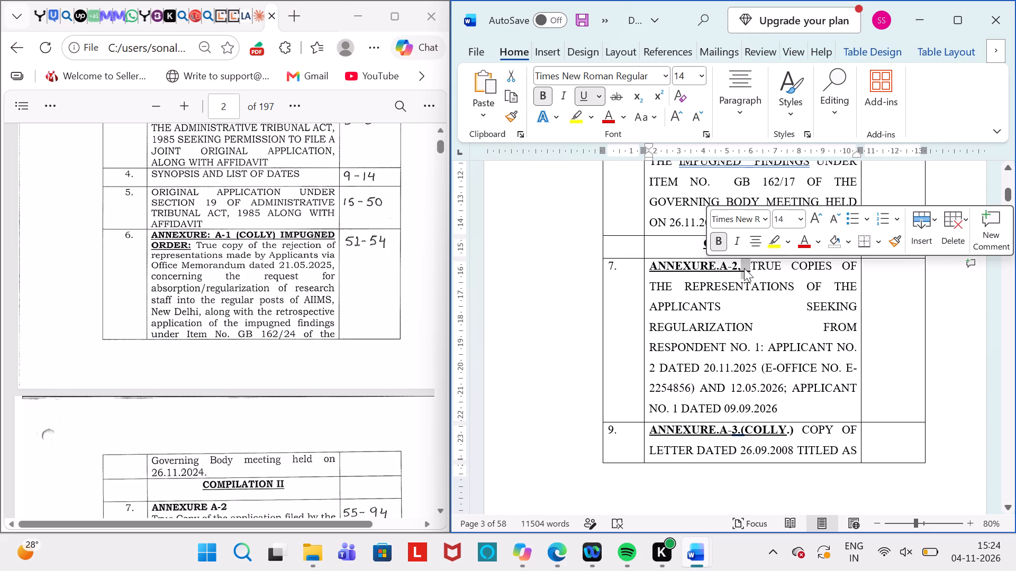
key("Delete")
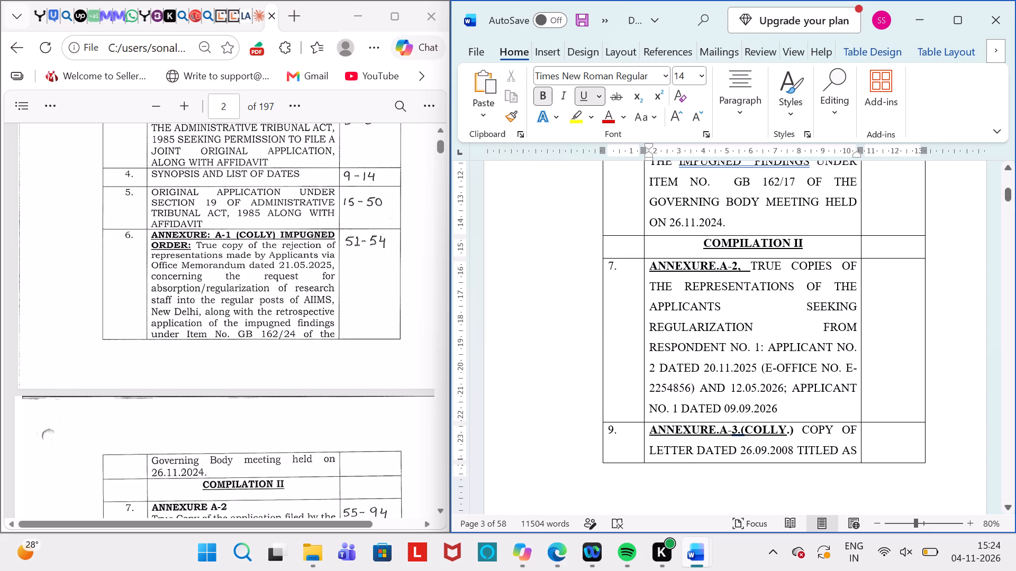
left_click_drag(749, 265, 742, 265)
left_click_drag(742, 265, 741, 265)
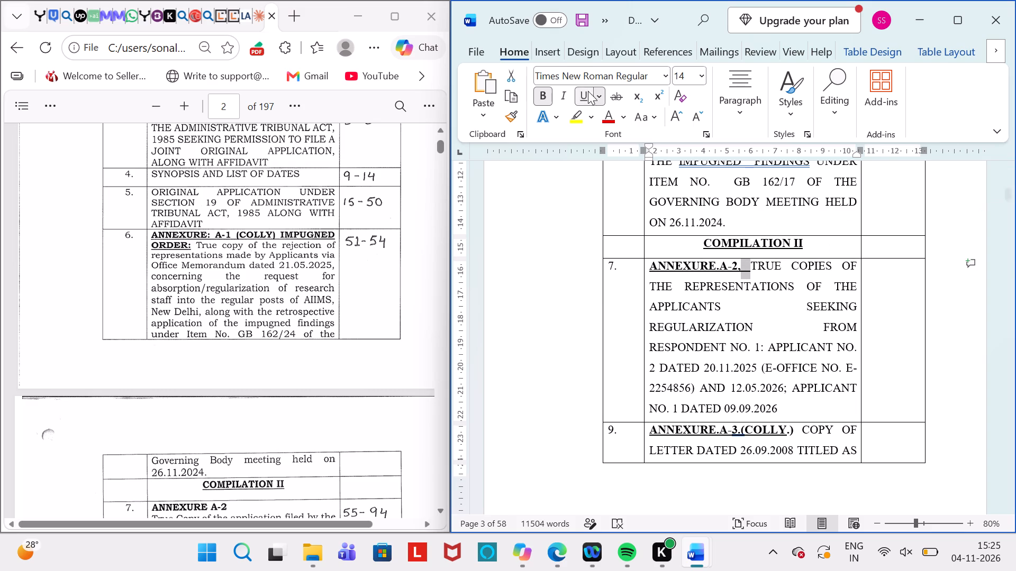
left_click(585, 94)
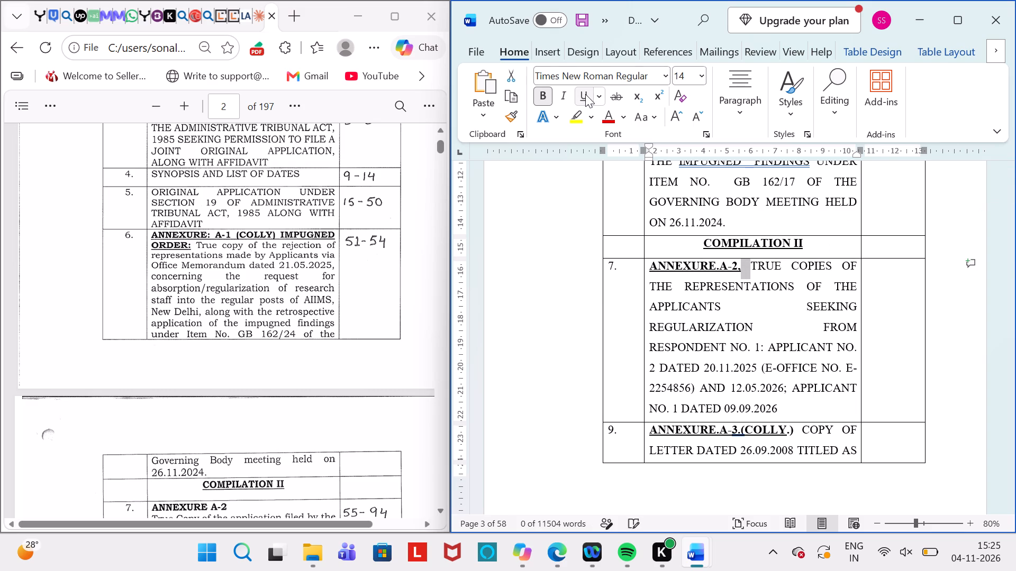
left_click(744, 270)
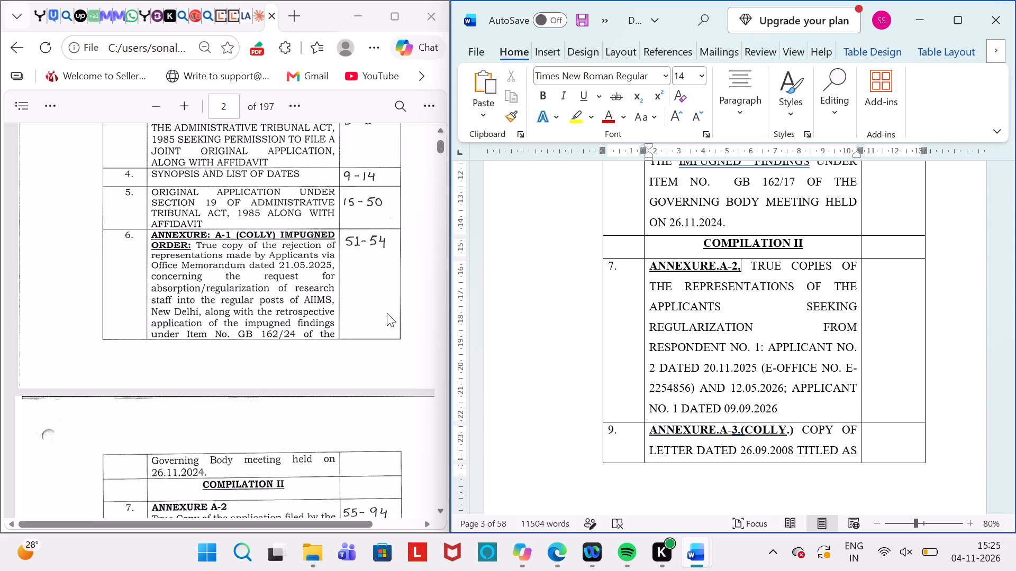
Check the scanned index's Annexure A-2 entry, and cut item 7's Word text from "THE REPRESENTATIONS OF THE APPLICANTS" through "APPLICANT NO. 1 DATED 09.09.2026".
scroll(387, 313, "down", 4)
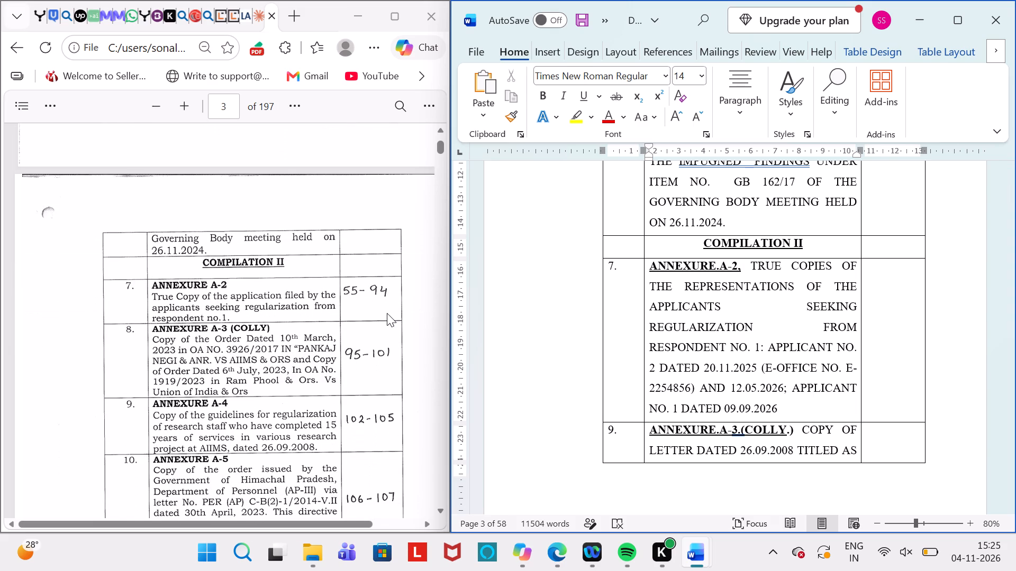
scroll(387, 313, "down", 2)
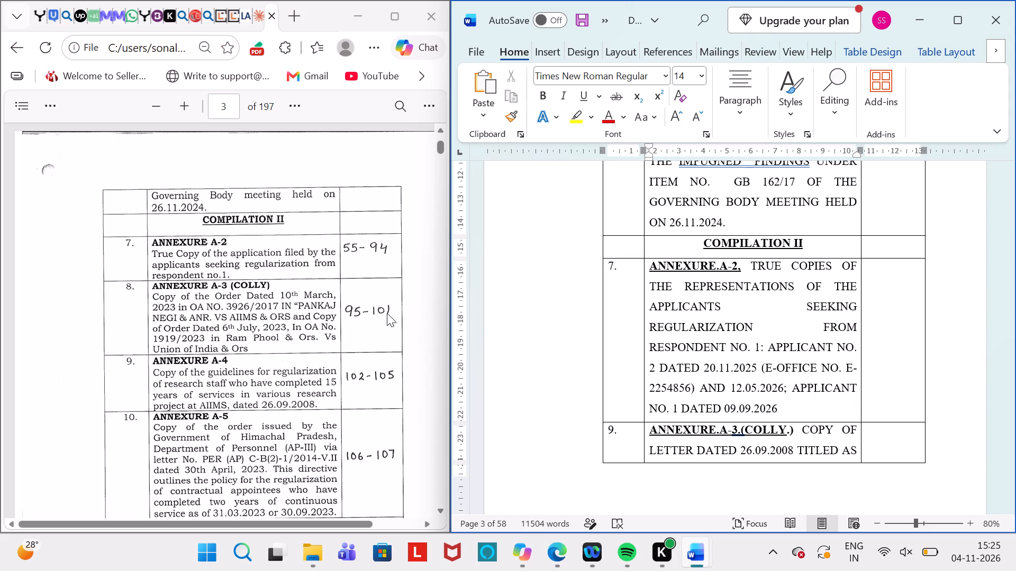
scroll(387, 313, "down", 1)
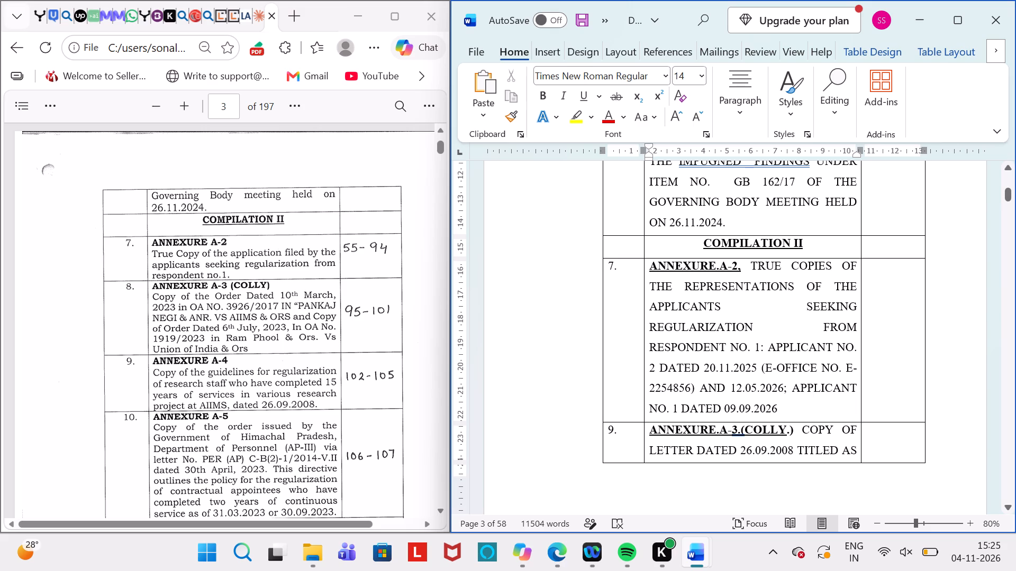
left_click_drag(650, 283, 781, 406)
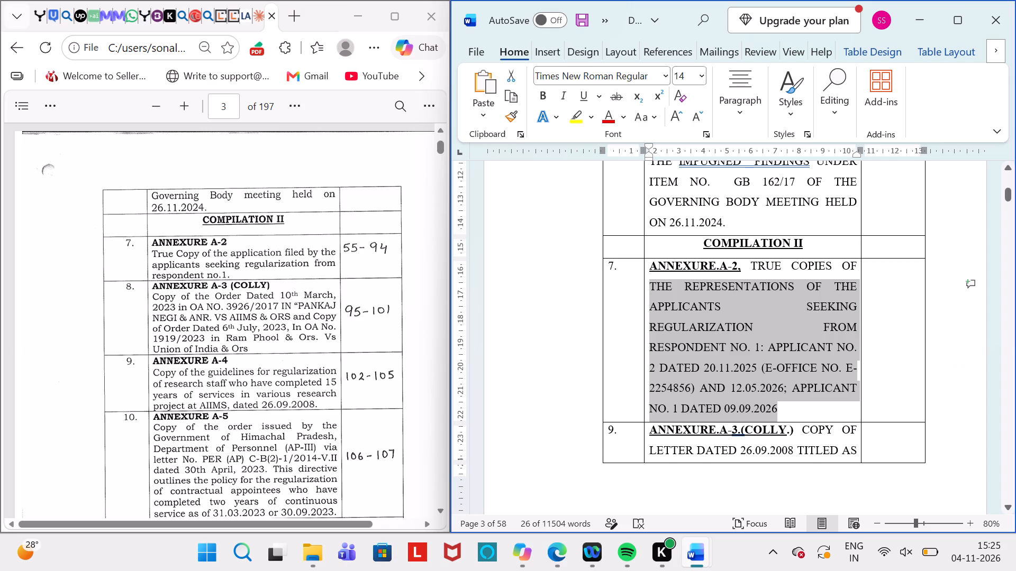
key("ctrl+x")
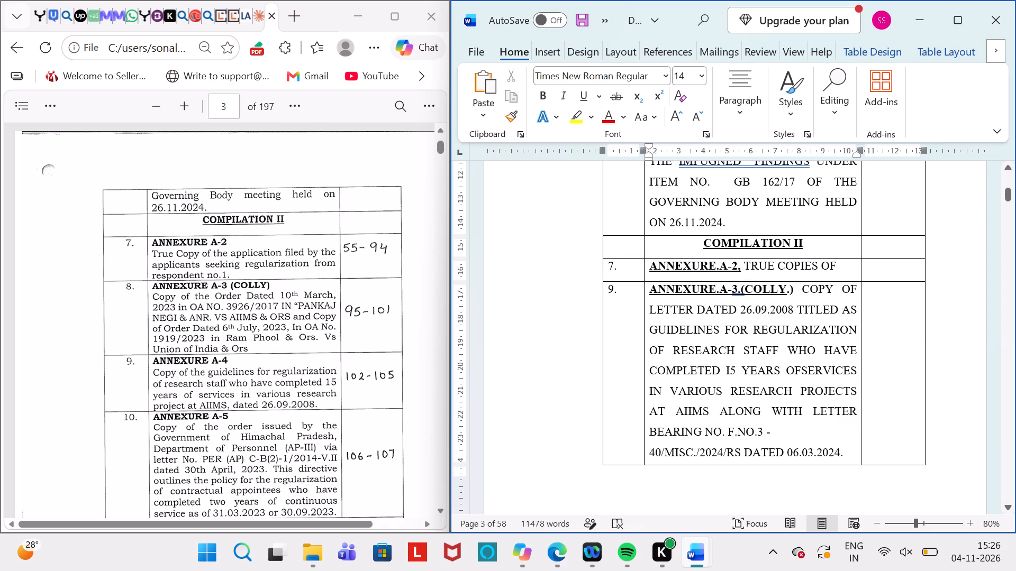
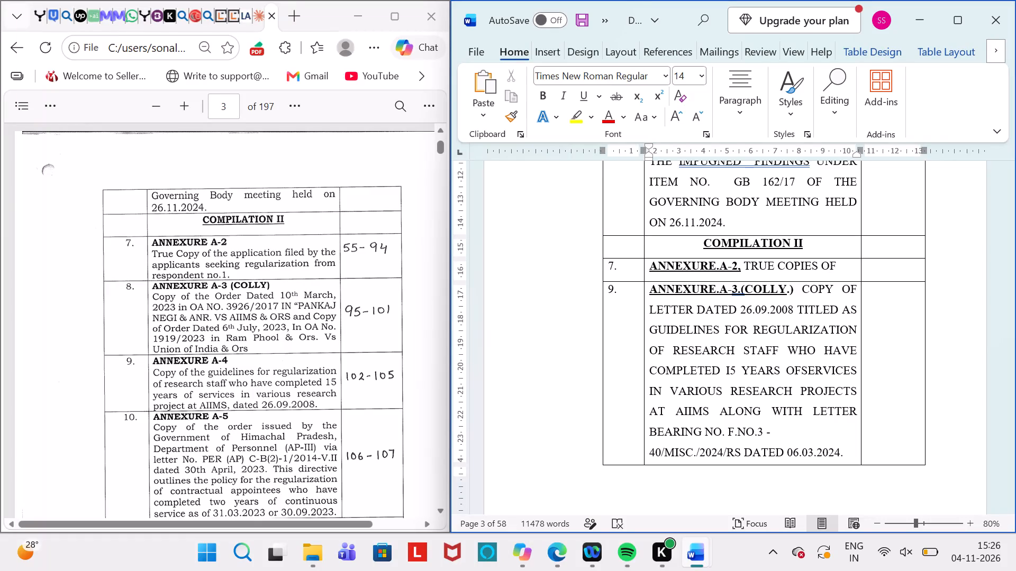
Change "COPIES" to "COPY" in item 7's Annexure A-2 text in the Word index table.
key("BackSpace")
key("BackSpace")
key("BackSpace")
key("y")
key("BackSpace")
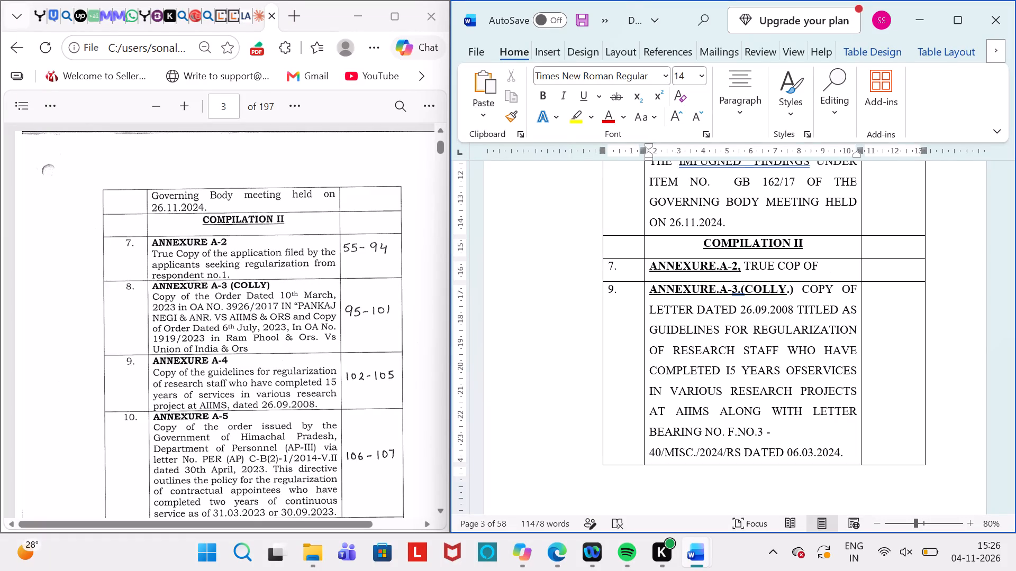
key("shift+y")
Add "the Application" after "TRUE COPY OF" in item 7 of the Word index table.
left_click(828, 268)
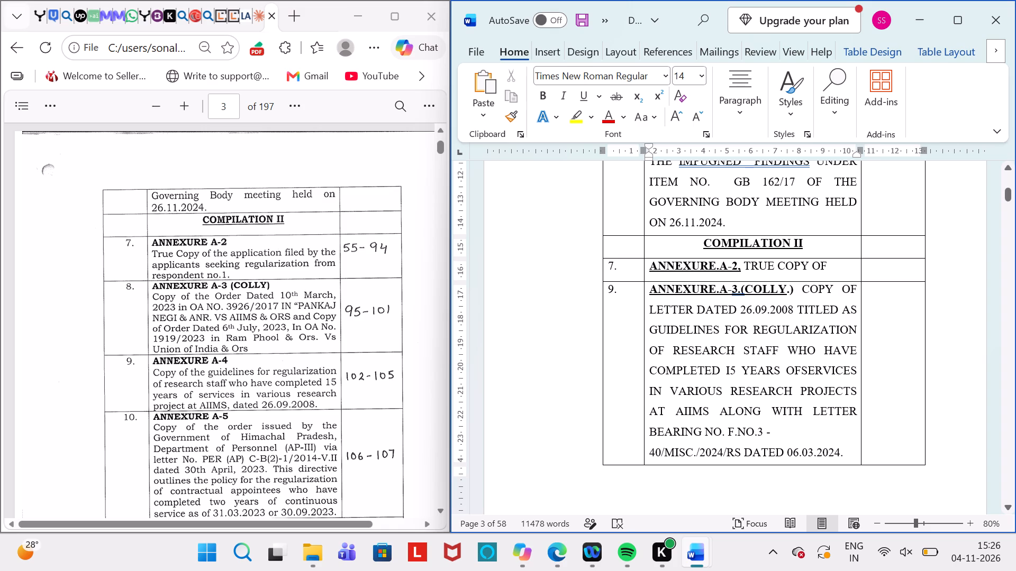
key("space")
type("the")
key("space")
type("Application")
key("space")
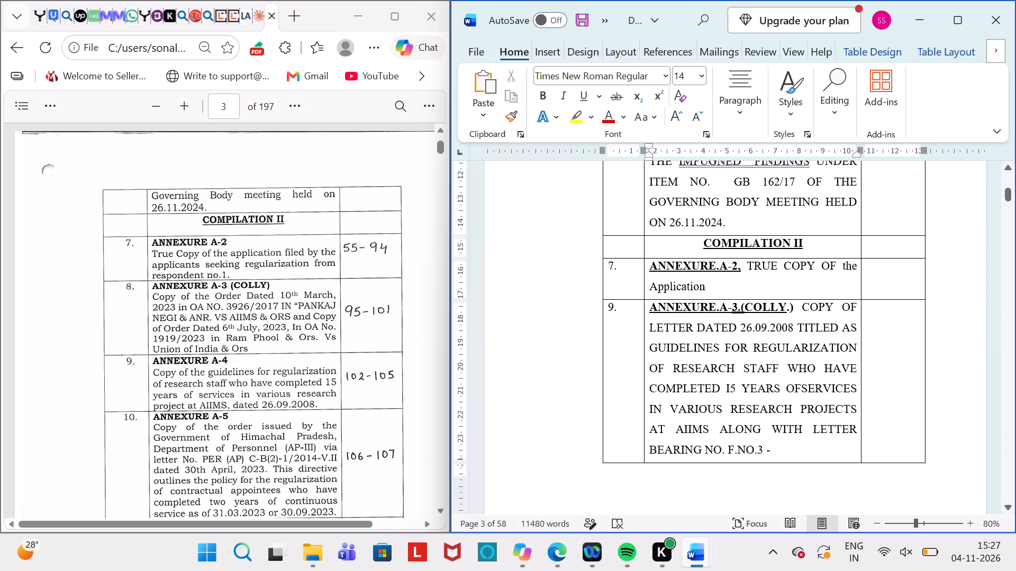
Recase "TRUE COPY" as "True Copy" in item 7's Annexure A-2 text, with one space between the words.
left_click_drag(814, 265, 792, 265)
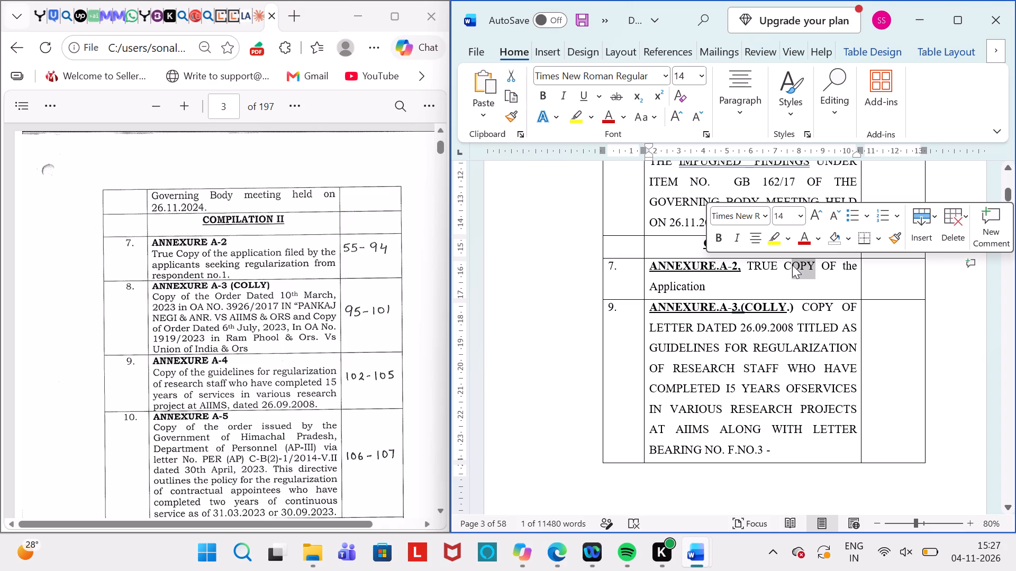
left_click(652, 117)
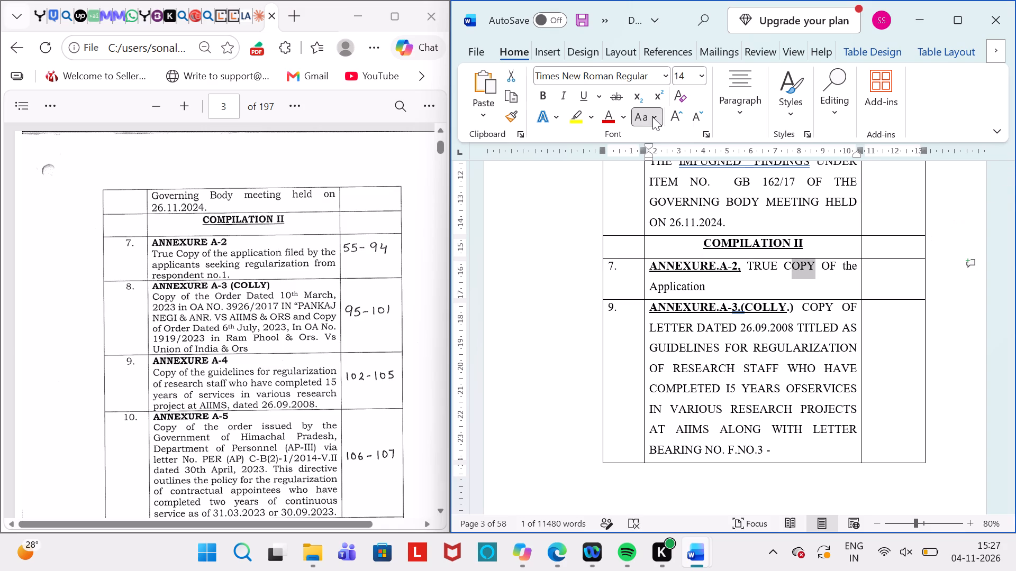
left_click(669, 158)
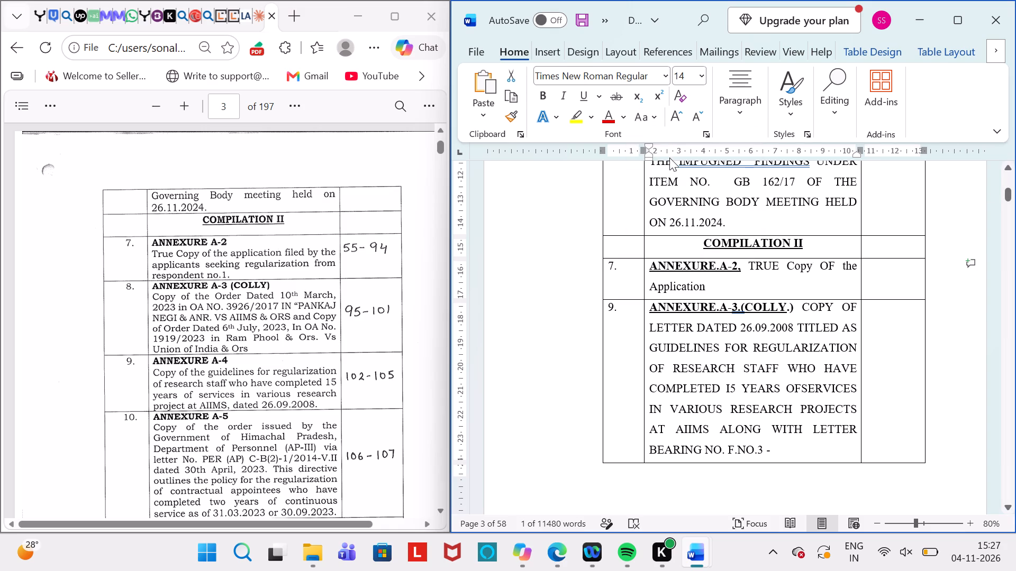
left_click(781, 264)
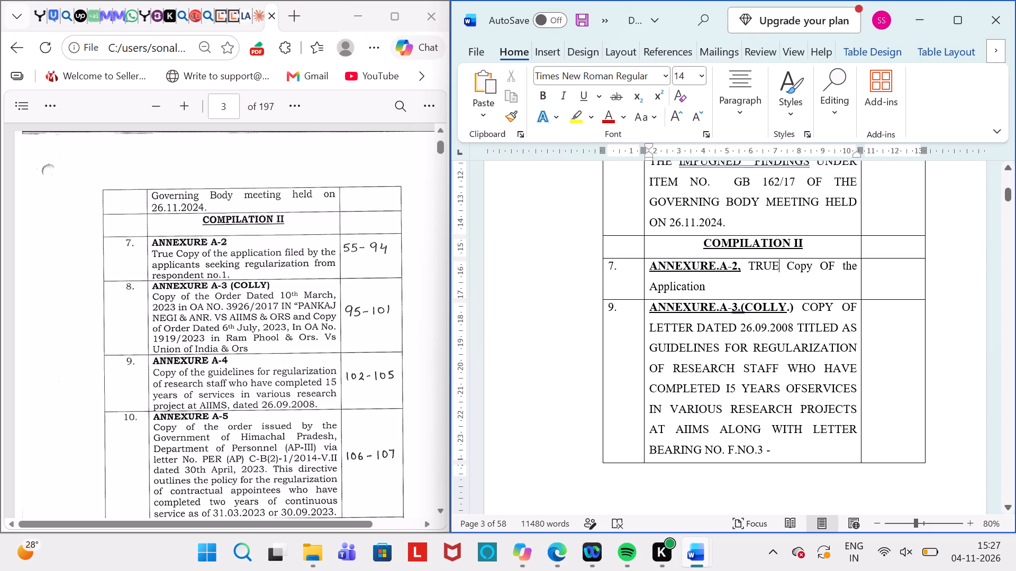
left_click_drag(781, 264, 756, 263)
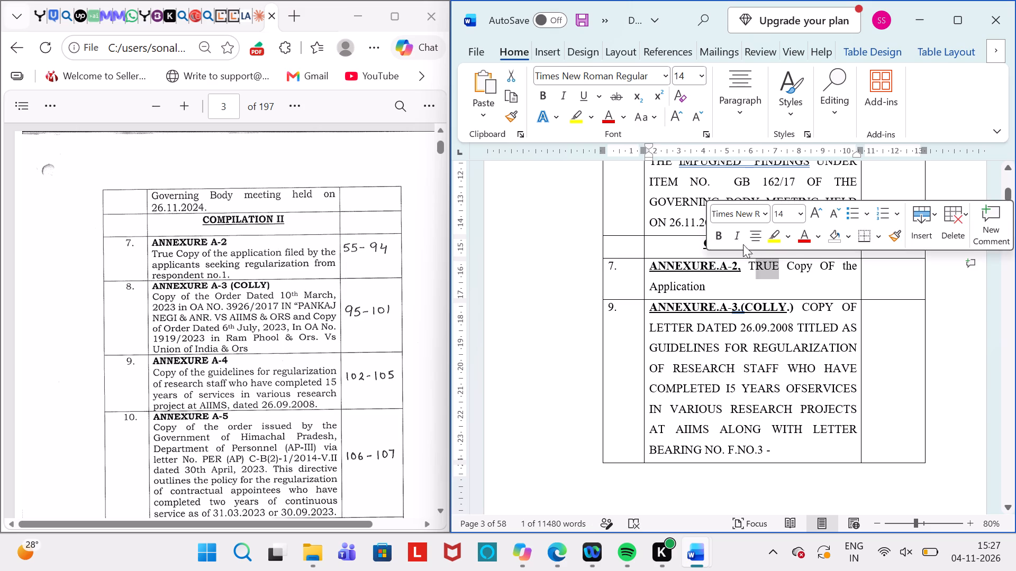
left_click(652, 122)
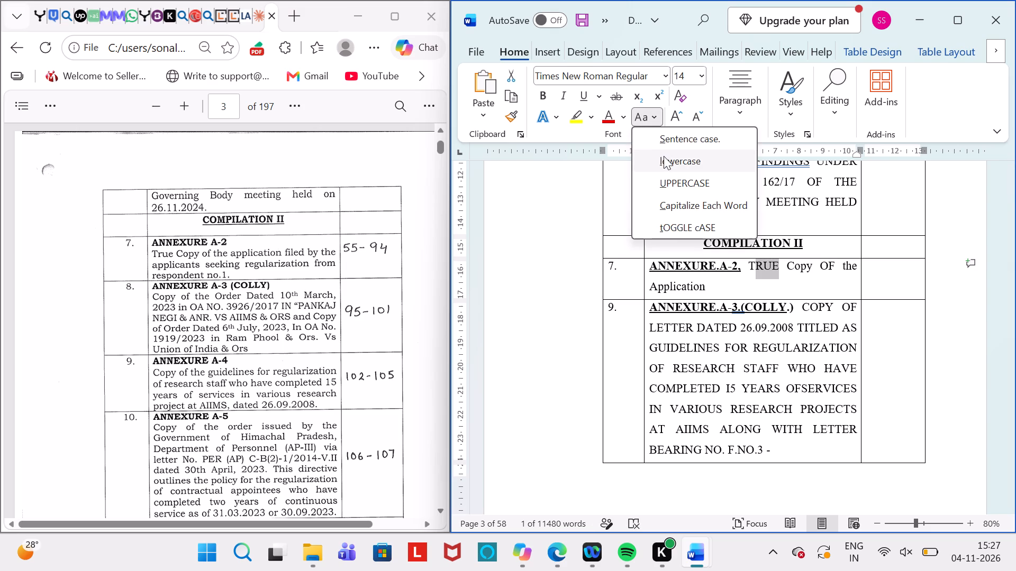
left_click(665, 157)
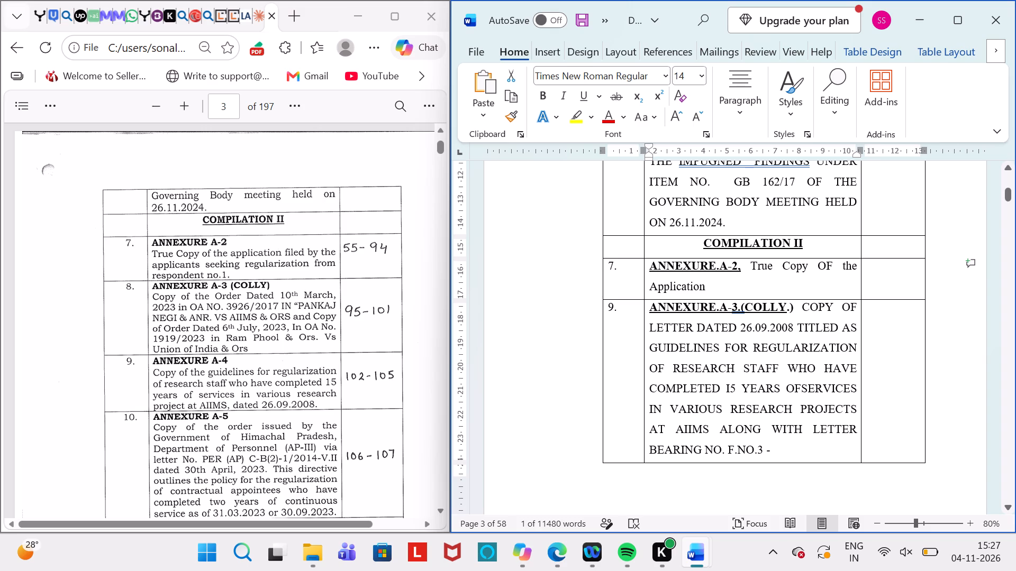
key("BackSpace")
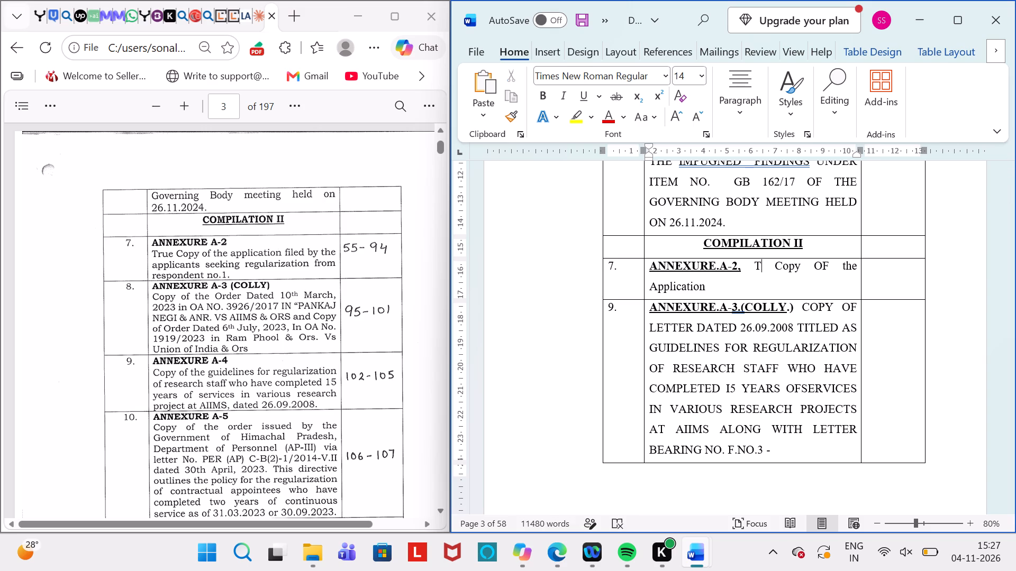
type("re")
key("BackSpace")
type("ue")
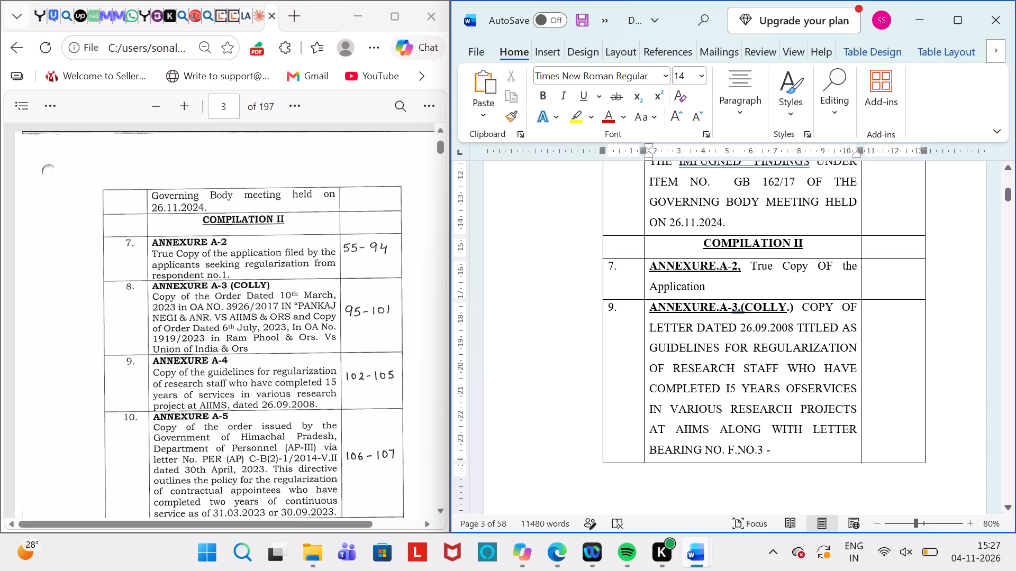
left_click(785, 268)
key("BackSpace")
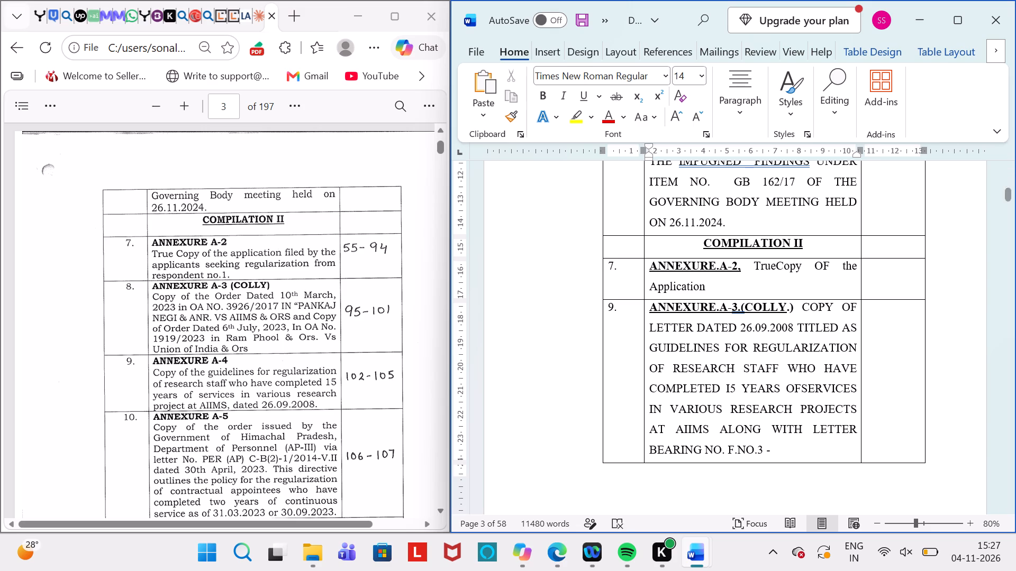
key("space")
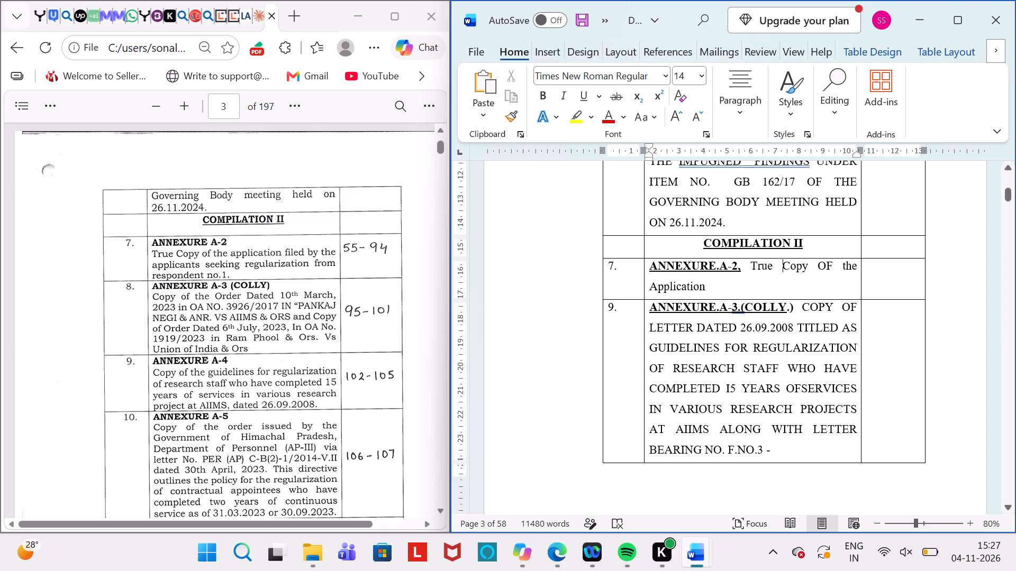
Cut "True Copy OF the Application" from item 7 and delete the leftover space after "ANNEXURE.A-2,".
left_click(746, 266)
left_click_drag(746, 266, 749, 285)
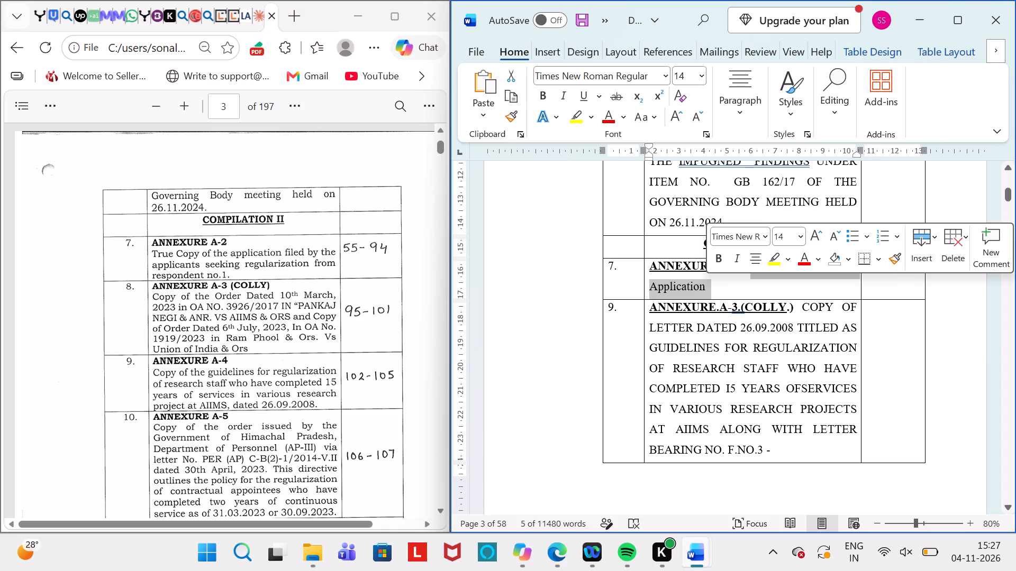
key("ctrl+x")
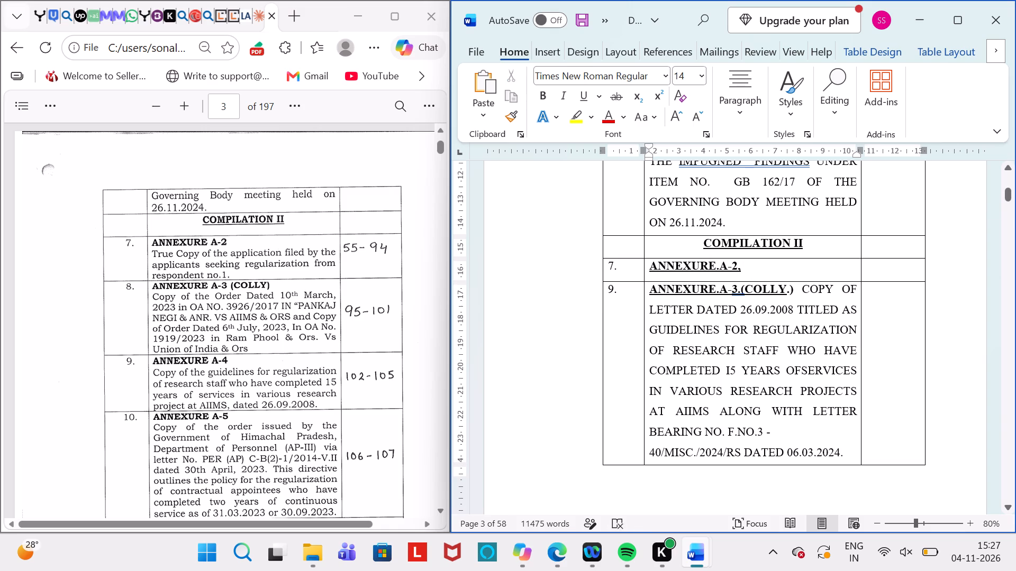
left_click(710, 277)
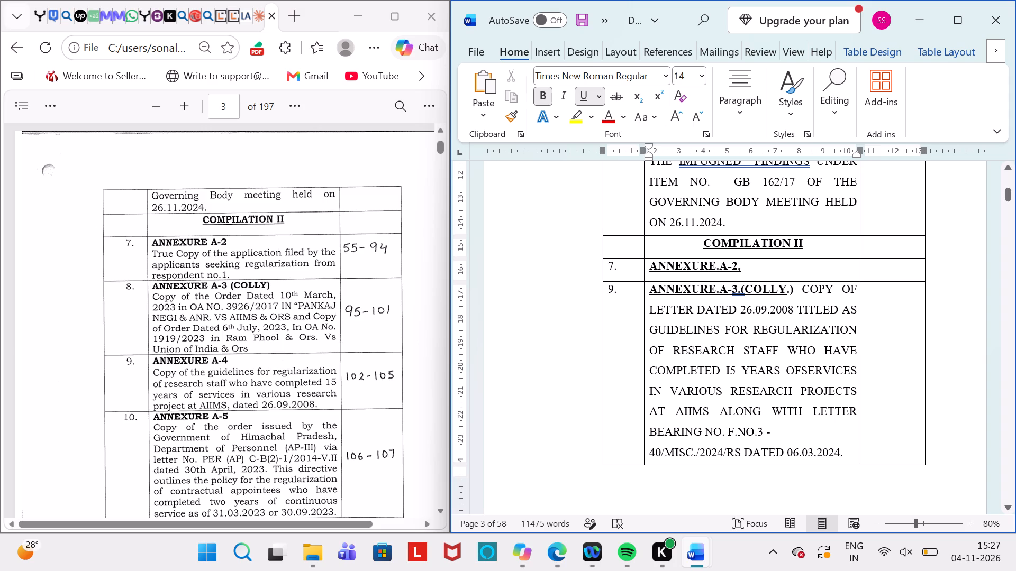
left_click(743, 271)
left_click_drag(743, 271, 754, 271)
key("Left")
key("shift+Right")
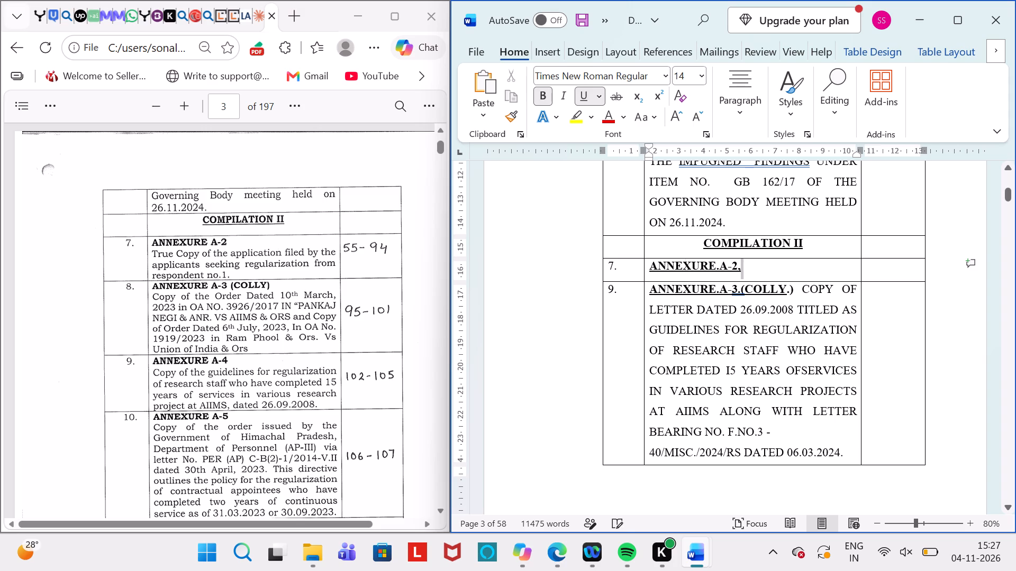
key("shift+Right")
key("shift+Left")
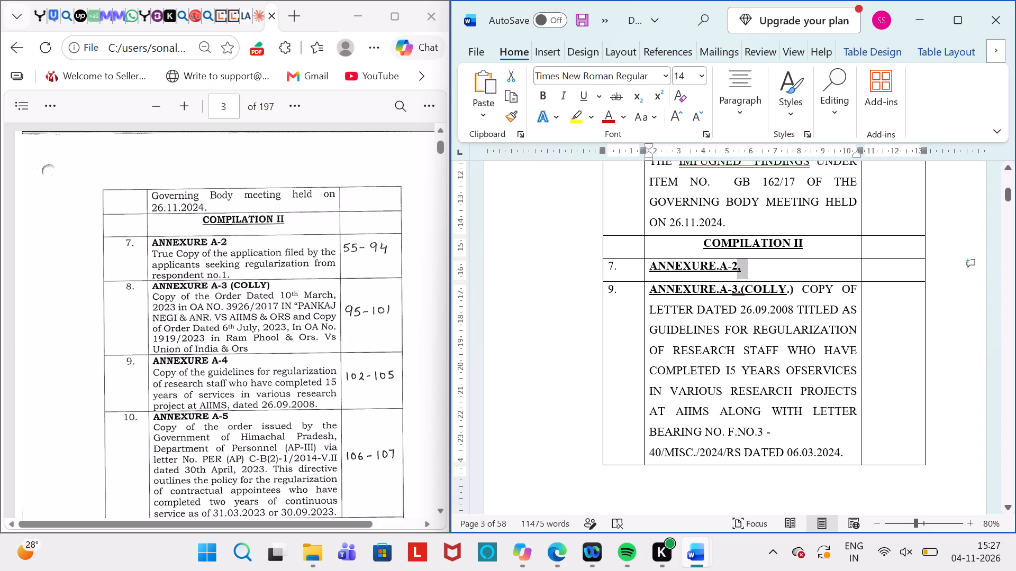
key("Delete")
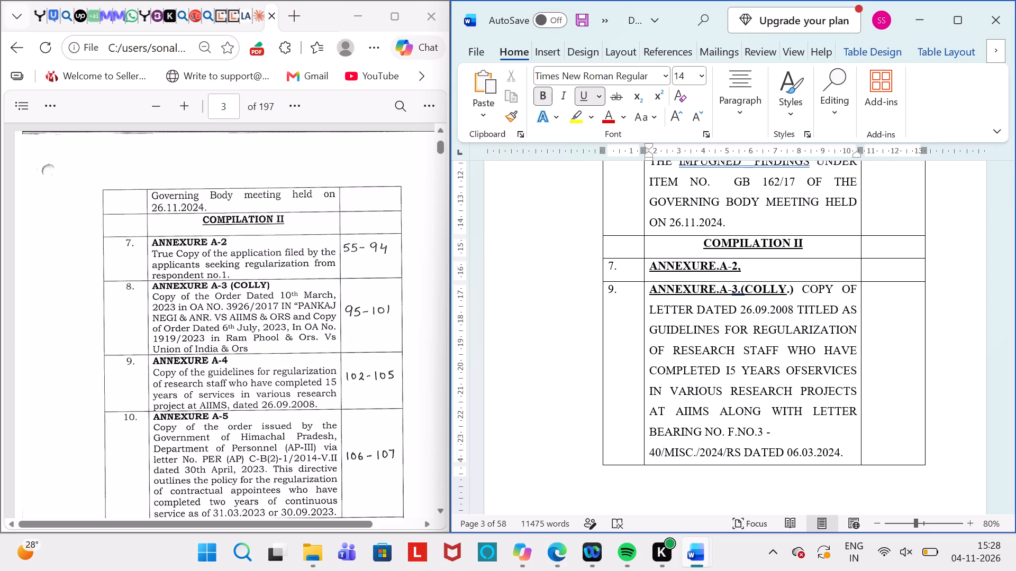
Add "True" after "ANNEXURE.A-2," in item 7, and remove the underline from the added word and its adjoining spaces.
key("space")
key("shift+t")
type("rue")
key("space")
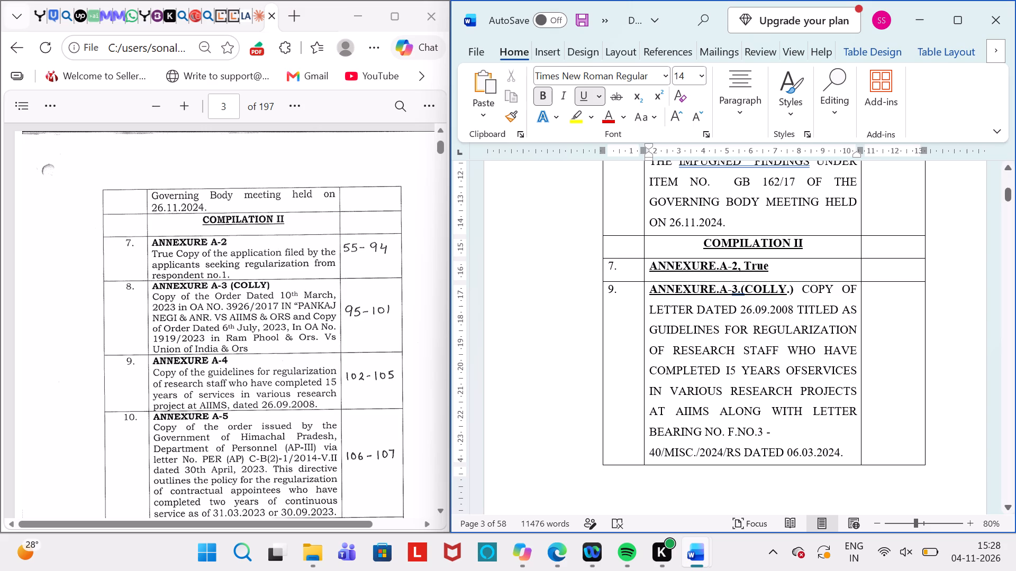
left_click(768, 268)
left_click_drag(768, 268, 743, 268)
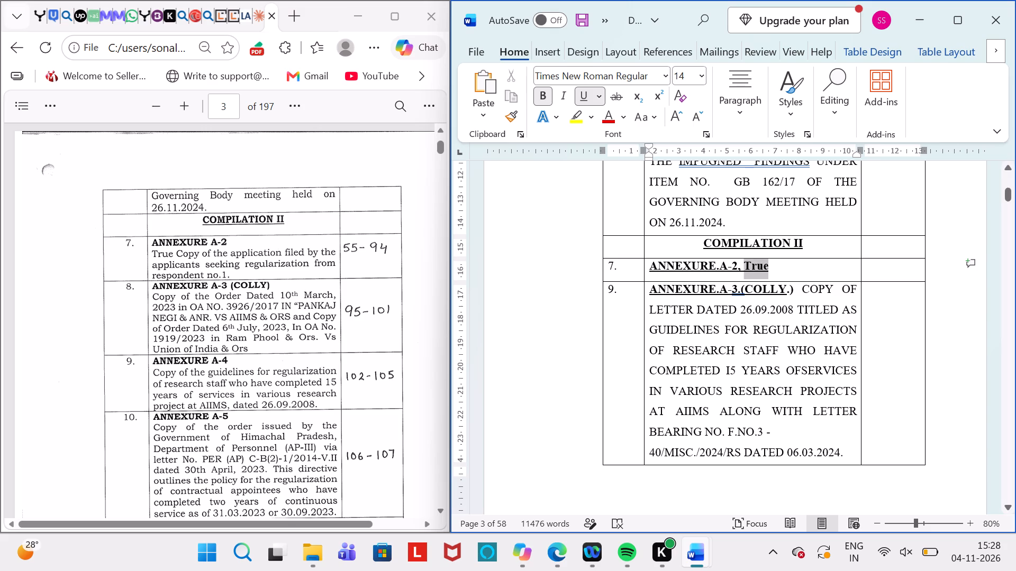
left_click_drag(743, 268, 741, 268)
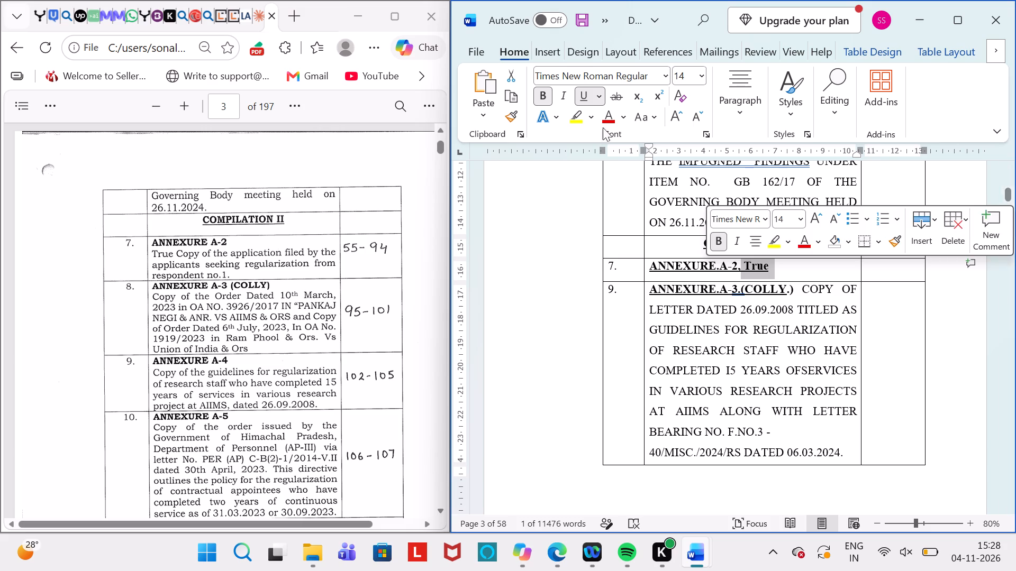
left_click(583, 99)
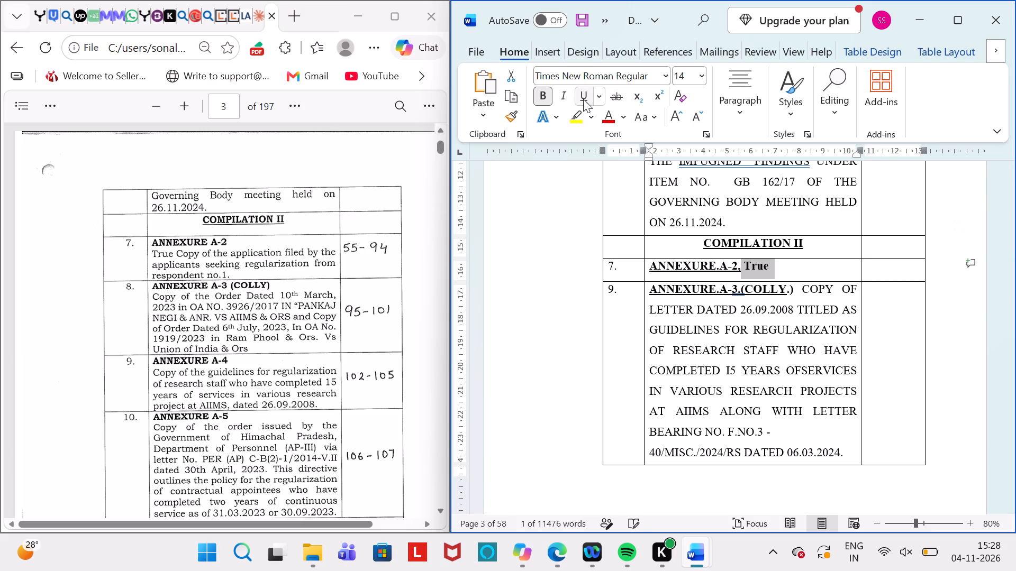
Continue item 7's description after "True" with "Copy of the Application".
left_click(772, 266)
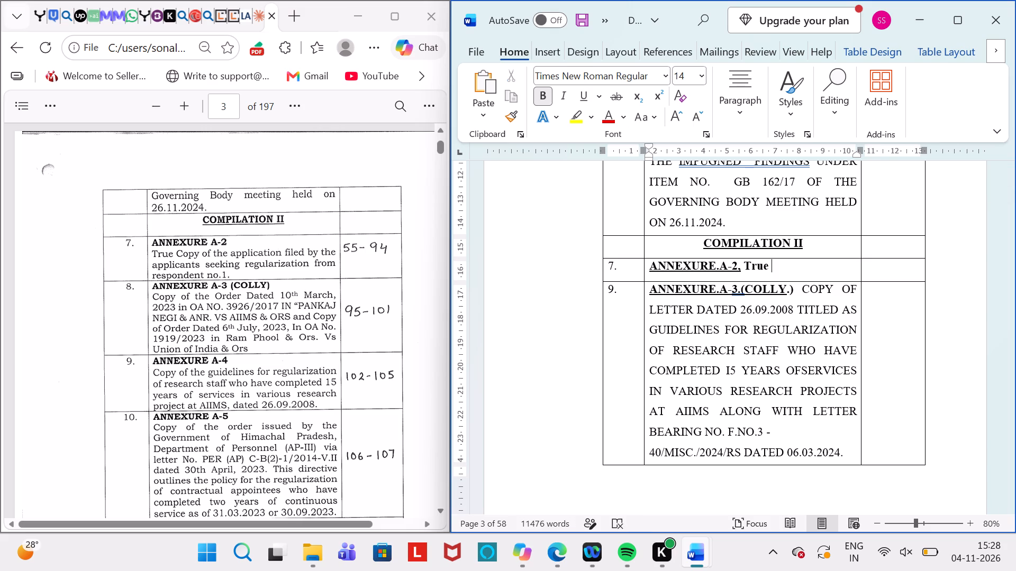
type("Copy of")
key("space")
type("the")
key("space")
type("Application")
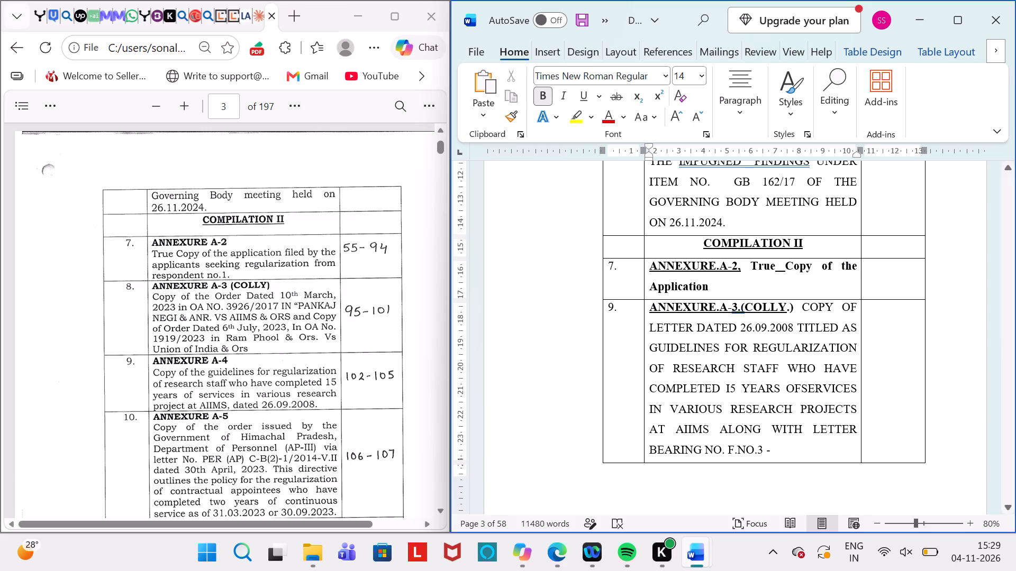
Replace the underlined space between "True" and "Copy" in item 7 with a plain, non-underlined space.
left_click(785, 268)
key("BackSpace")
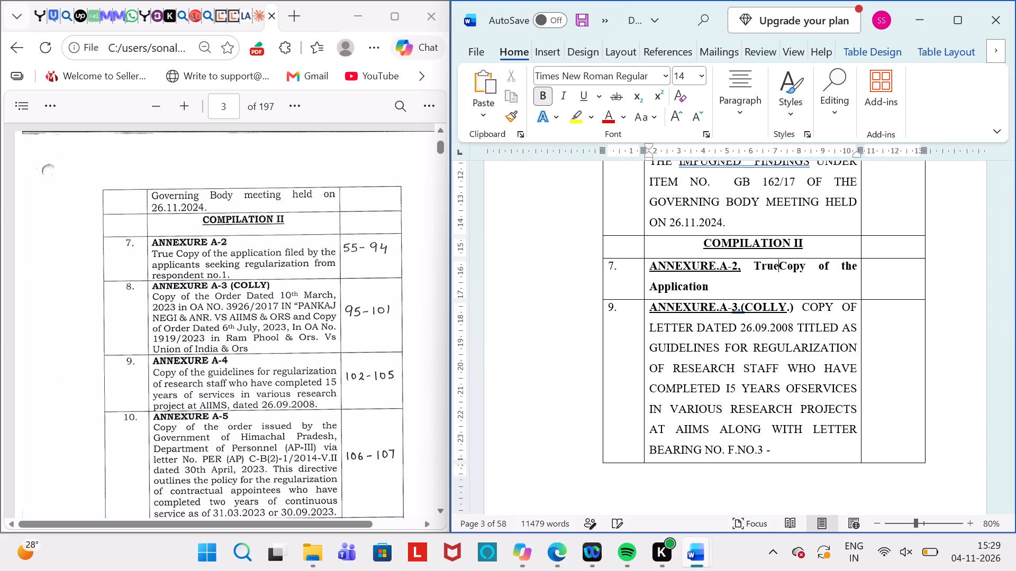
key("space")
Continue item 7's description after "Application" with "Filed by the Applicants".
left_click(722, 284)
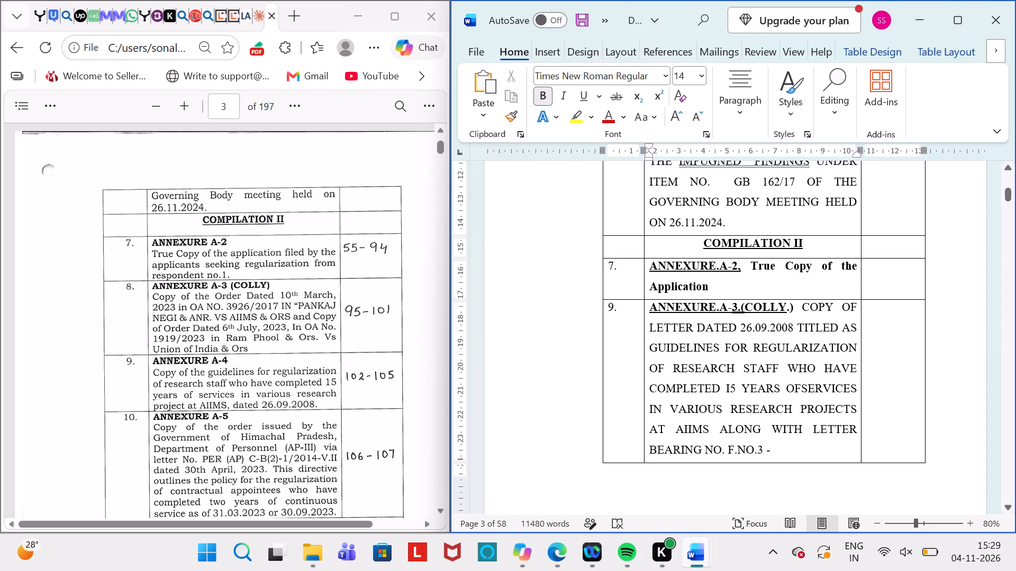
type("Filed")
key("space")
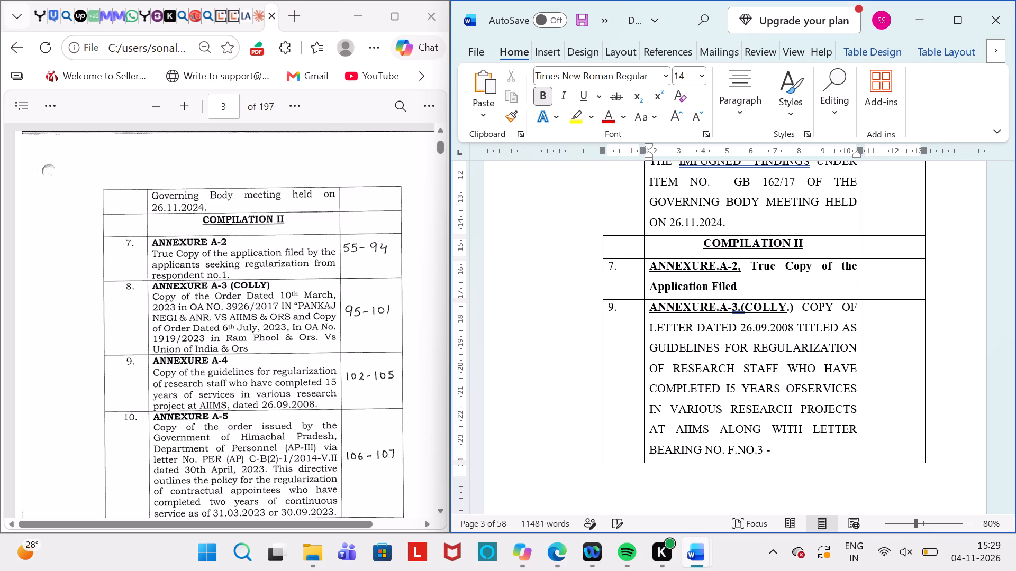
type("by")
key("space")
type("the")
key("space")
type("Applix")
key("BackSpace")
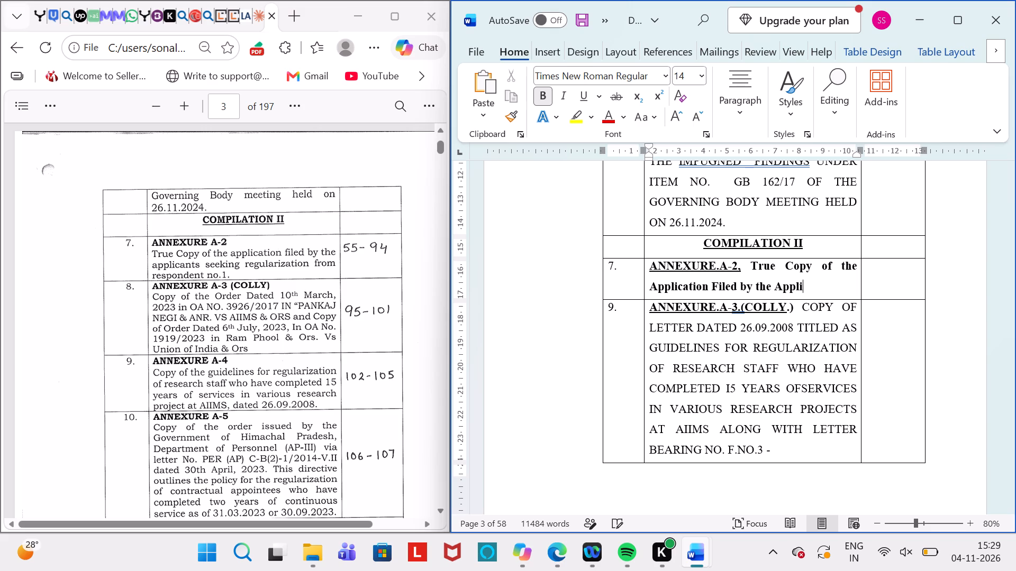
type("cants")
key("space")
Complete item 7's description after "Applicants" with "seeking Regularization from Respondent no. 1".
type("seeku")
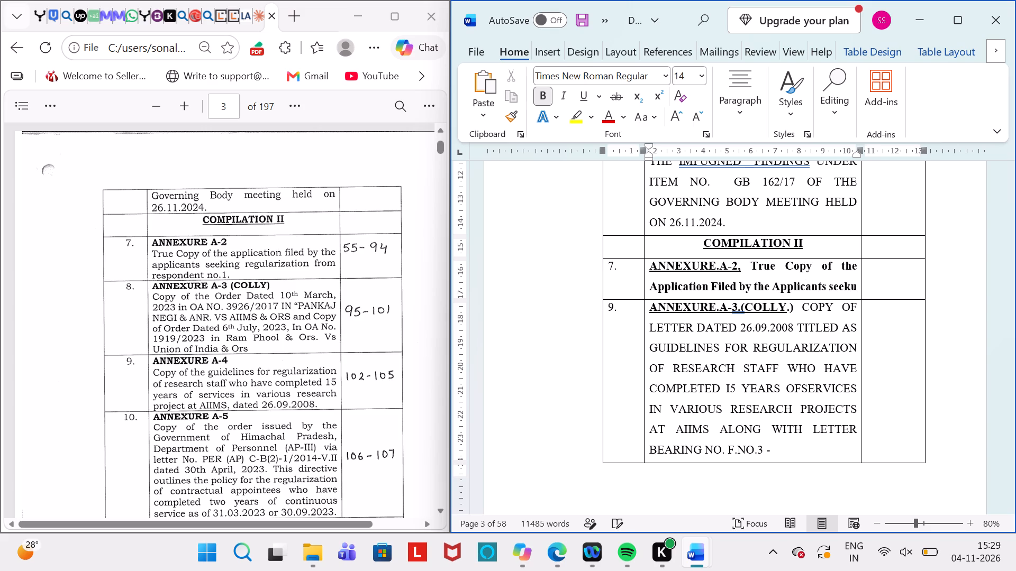
key("BackSpace")
type("ing")
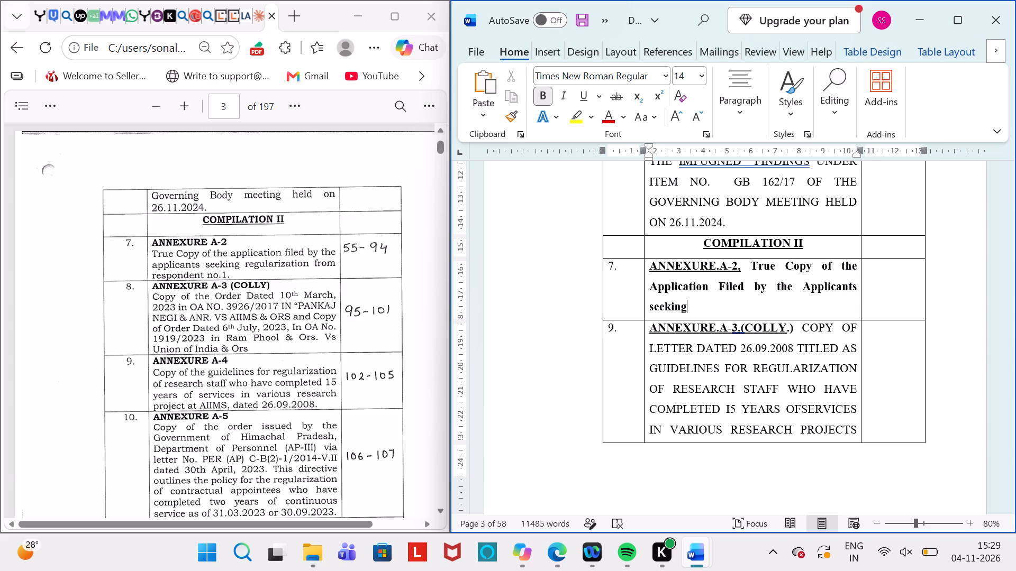
key("space")
type("Regulari")
type("zation")
key("space")
type("from Respondent")
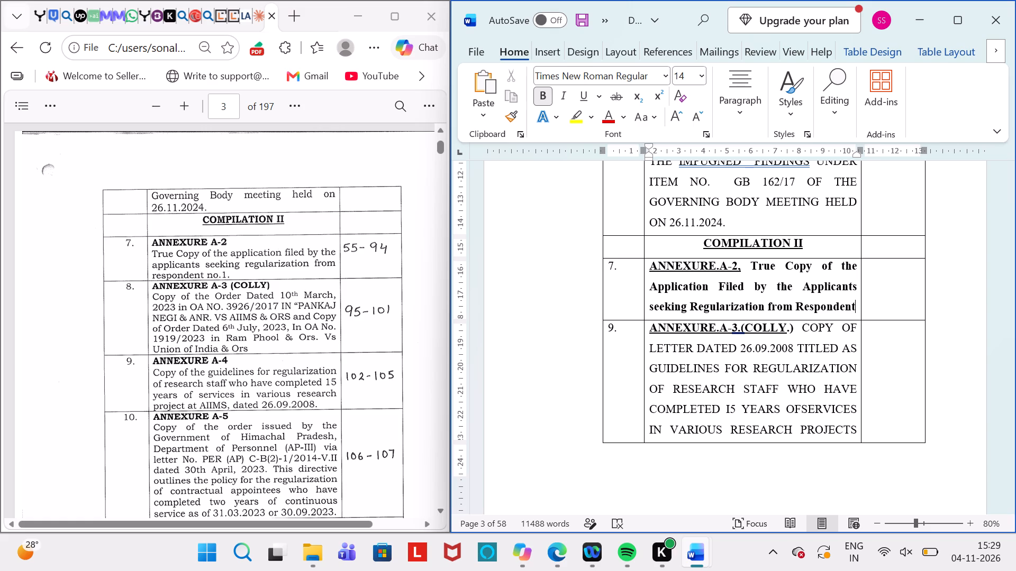
key("space")
type("no.")
key("space")
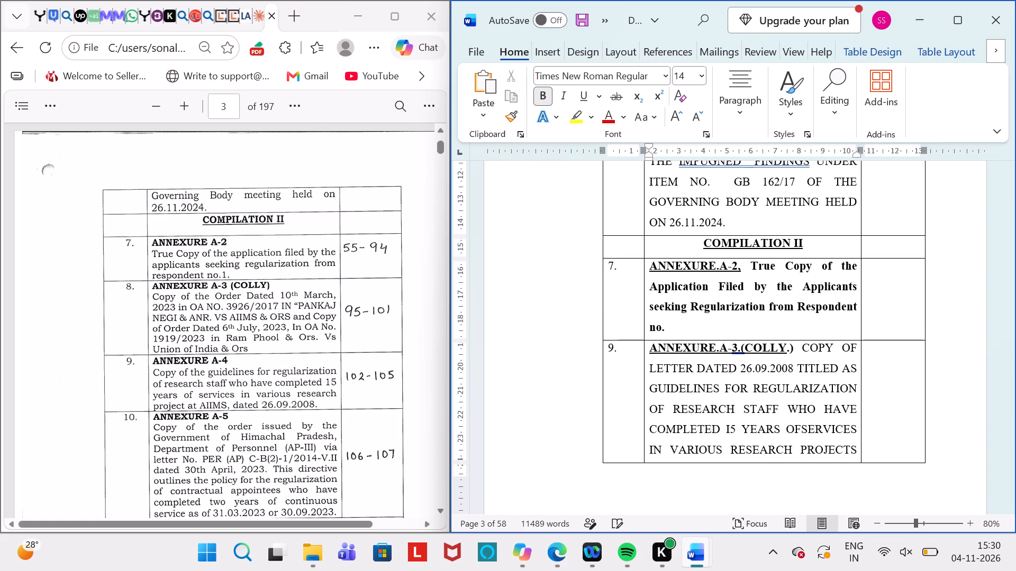
key("1")
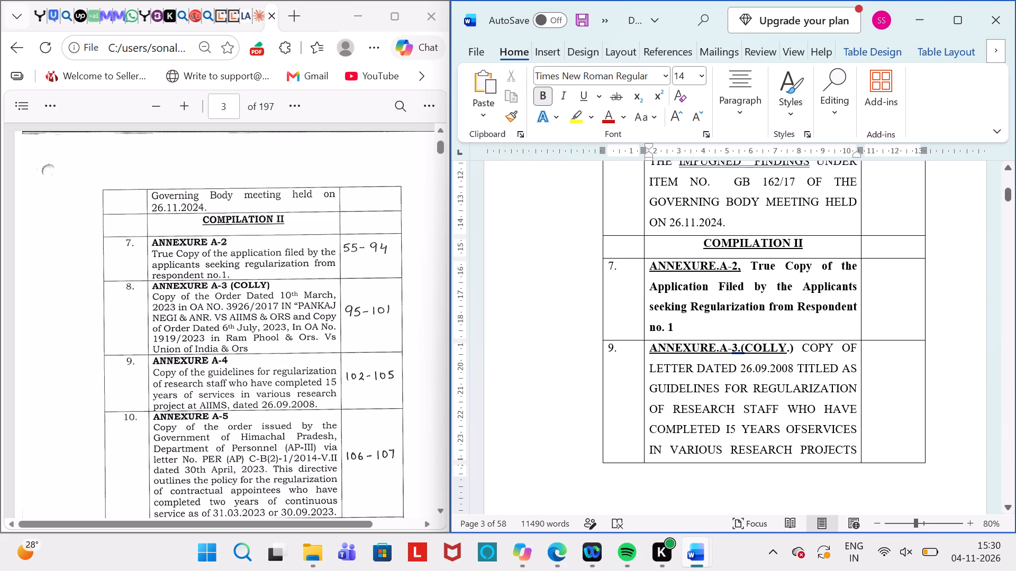
Remove the bold formatting from item 7's description, from "True Copy" through "Respondent no. 1", keeping the "ANNEXURE.A-2," heading bold.
left_click(747, 264)
left_click_drag(747, 264, 697, 313)
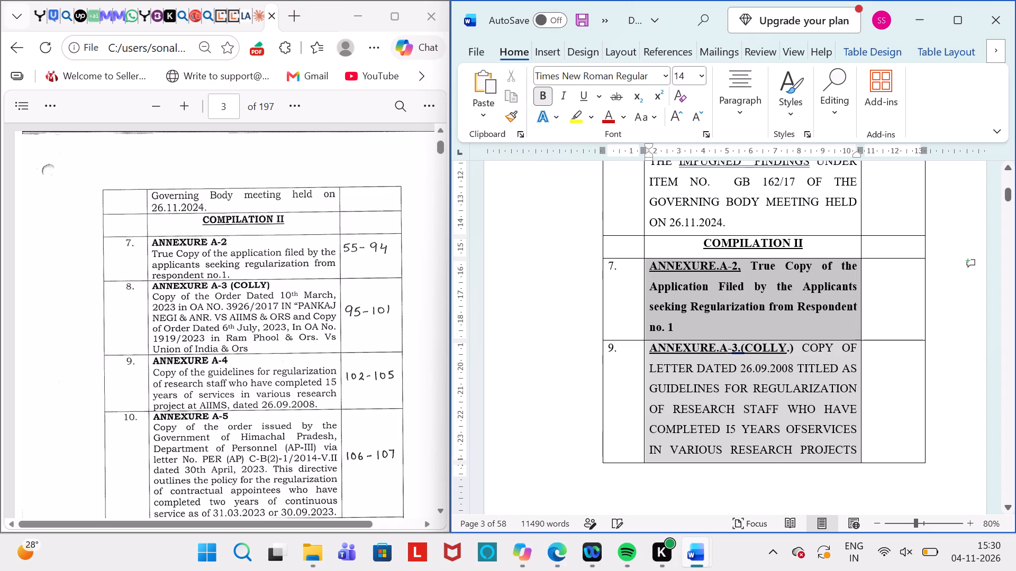
left_click_drag(697, 313, 755, 260)
left_click(755, 260)
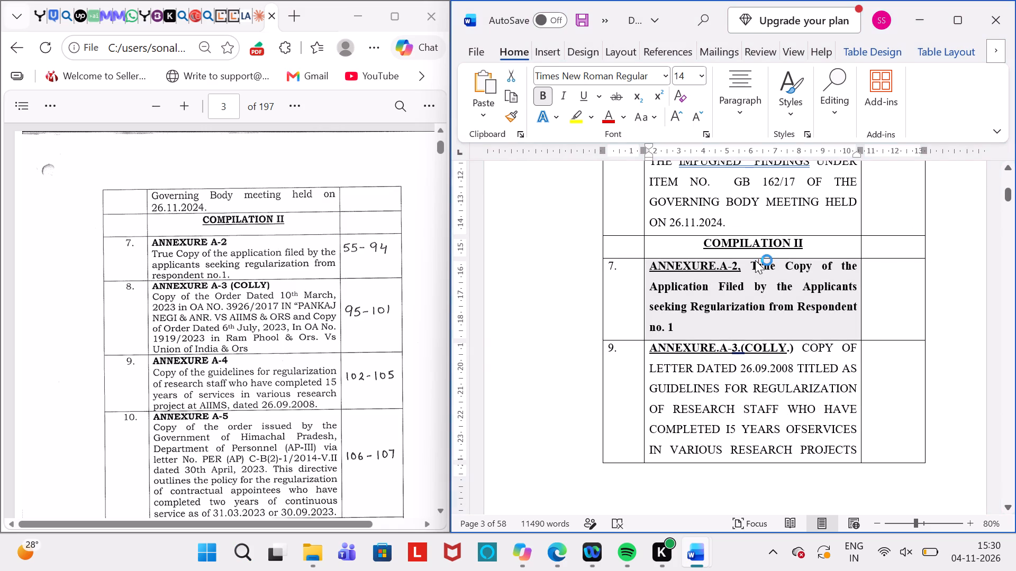
left_click(750, 261)
left_click_drag(750, 261, 741, 284)
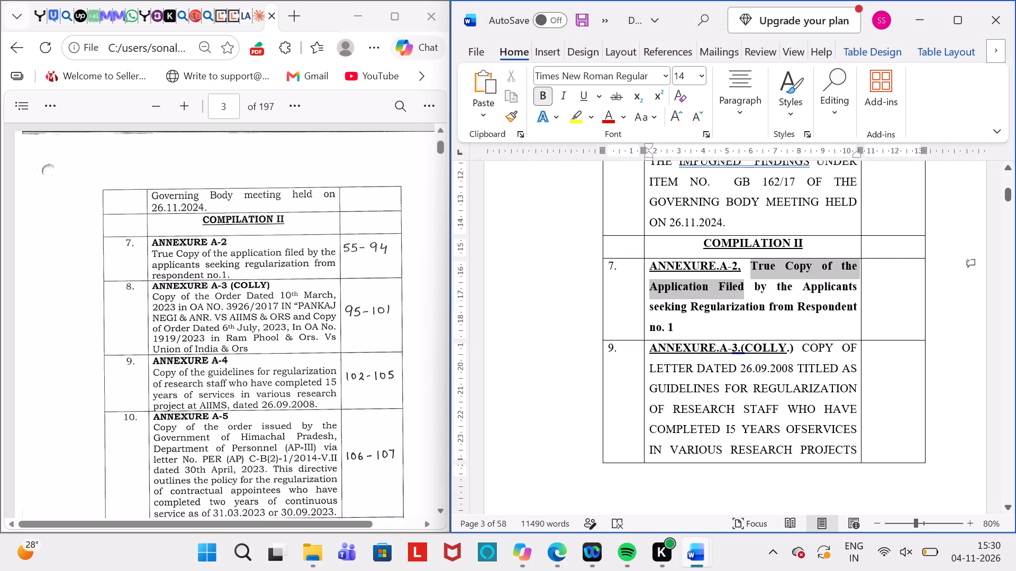
left_click_drag(741, 284, 696, 325)
left_click(706, 295)
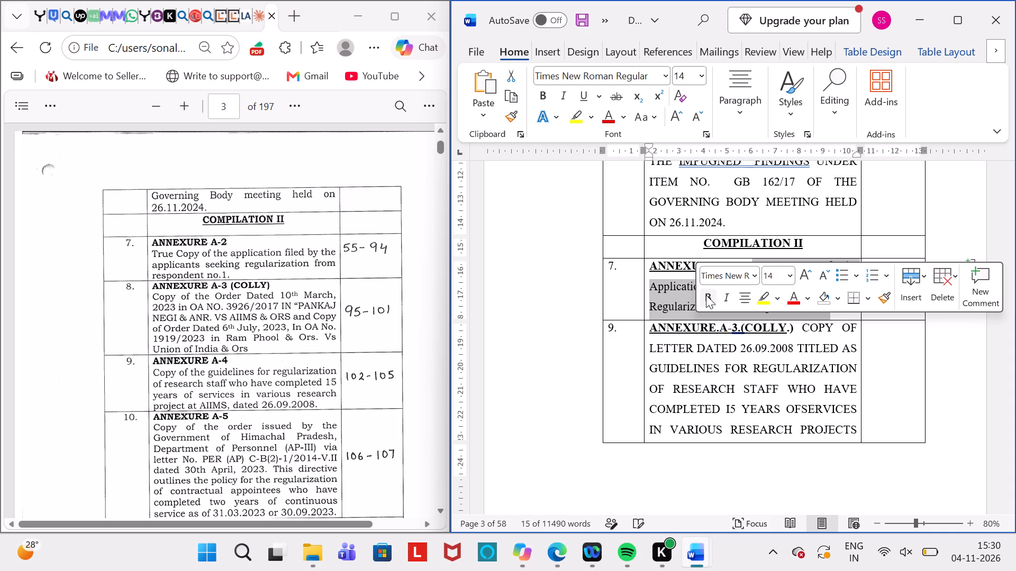
left_click(672, 300)
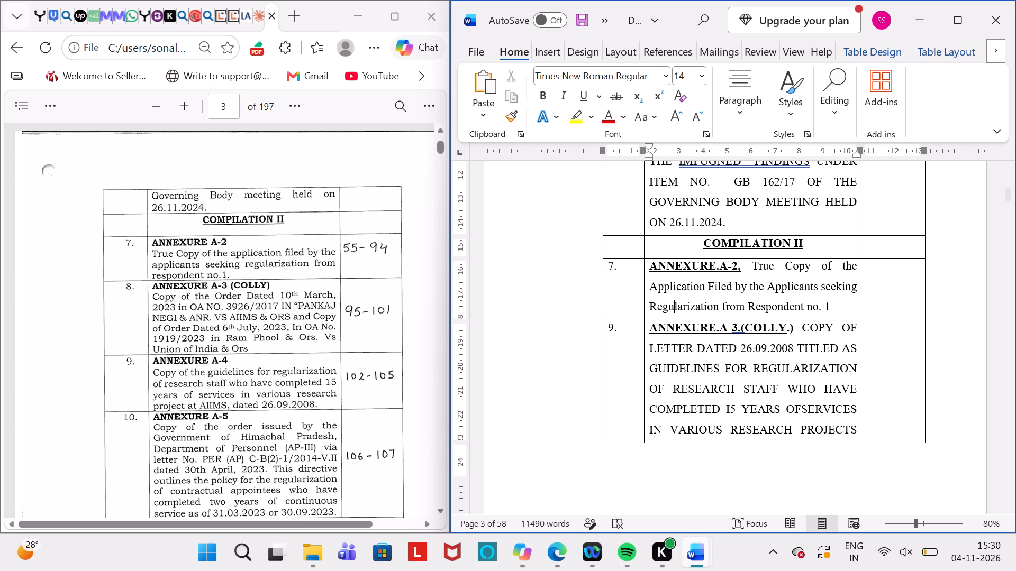
Place the text cursor before "ALONG WITH LETTER" in item 9's description, where it continues on page 4.
scroll(713, 304, "down", 1)
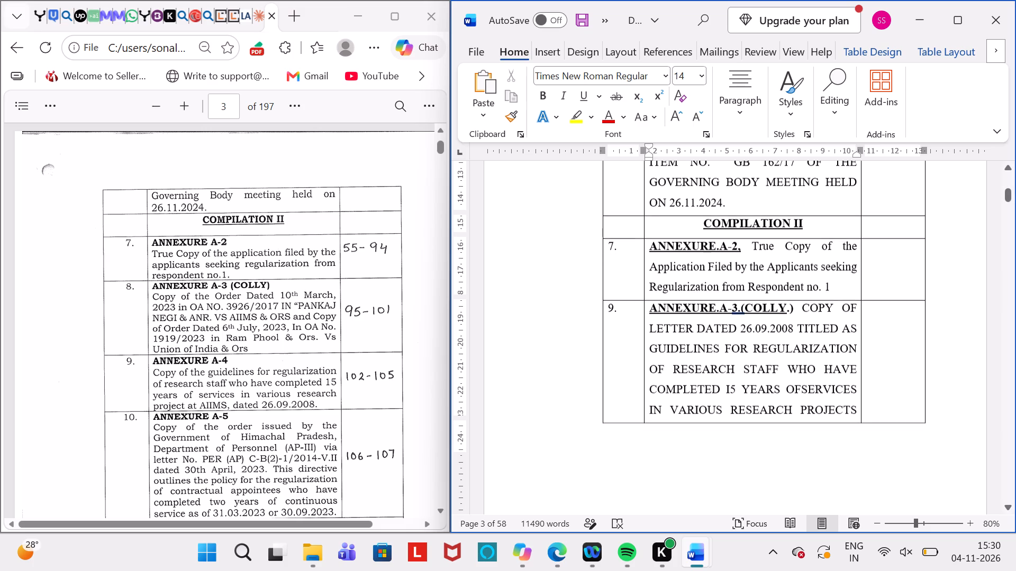
scroll(713, 304, "down", 1)
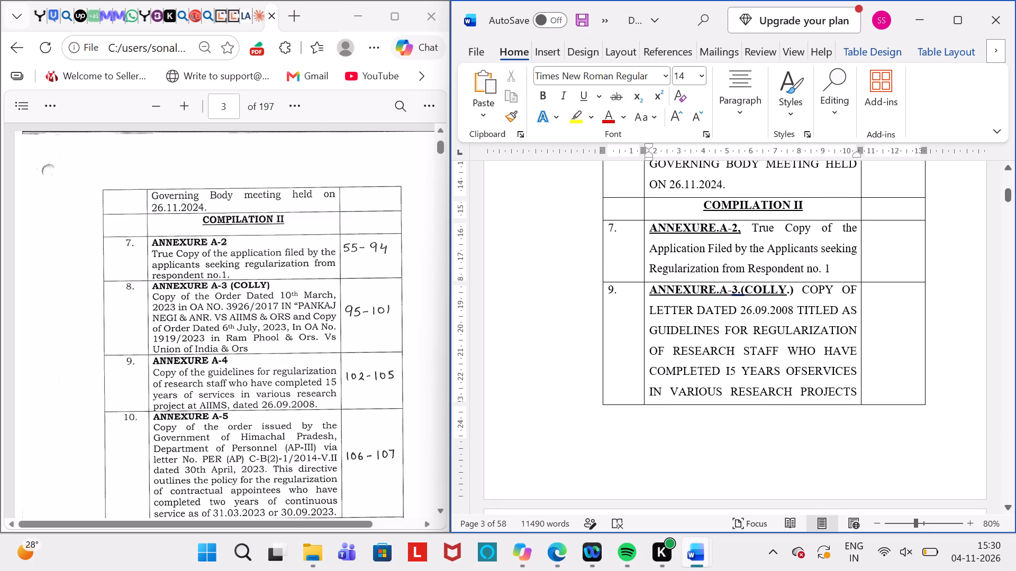
scroll(729, 327, "down", 1)
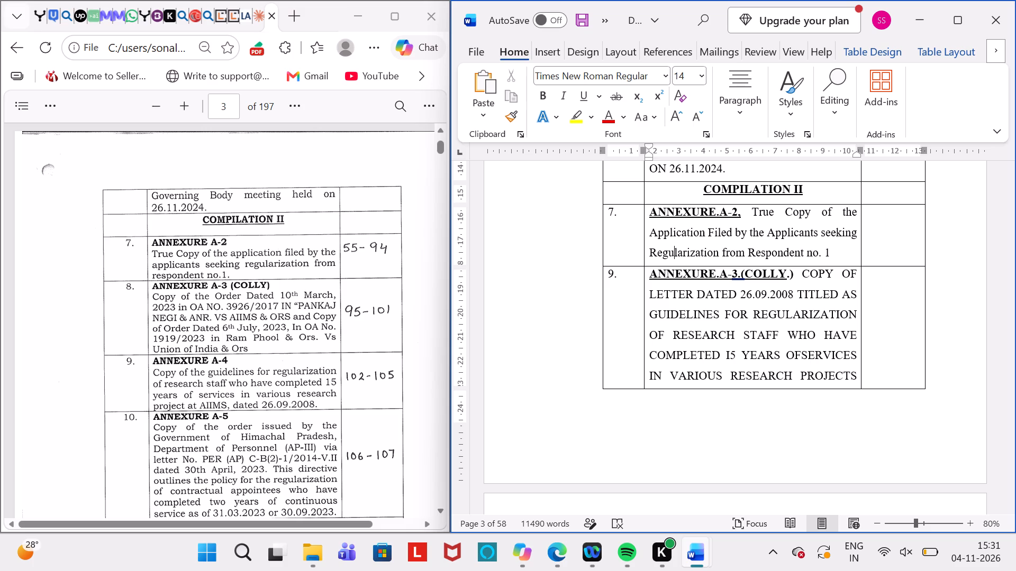
scroll(801, 271, "down", 1)
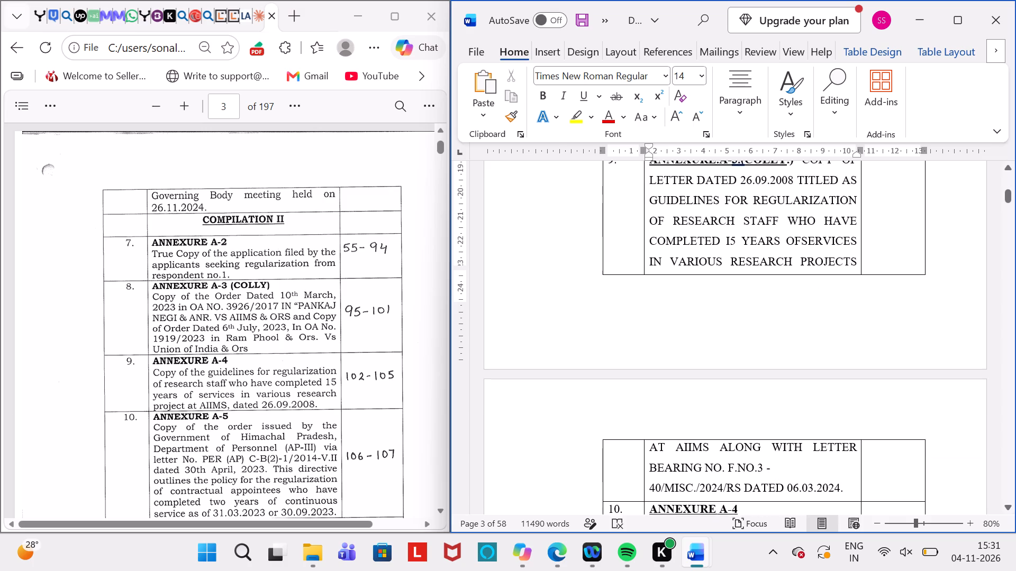
scroll(801, 271, "down", 1)
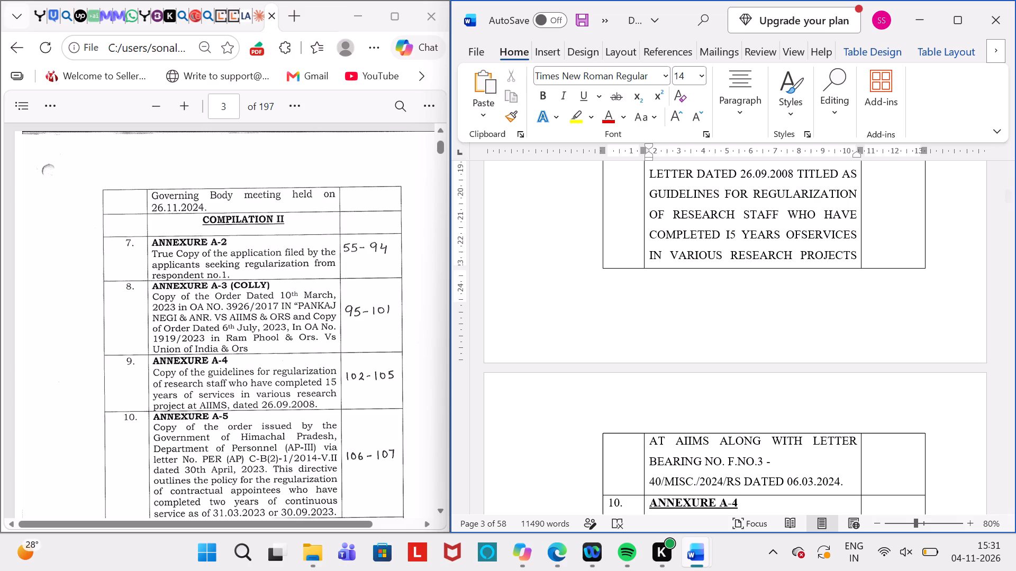
left_click(716, 440)
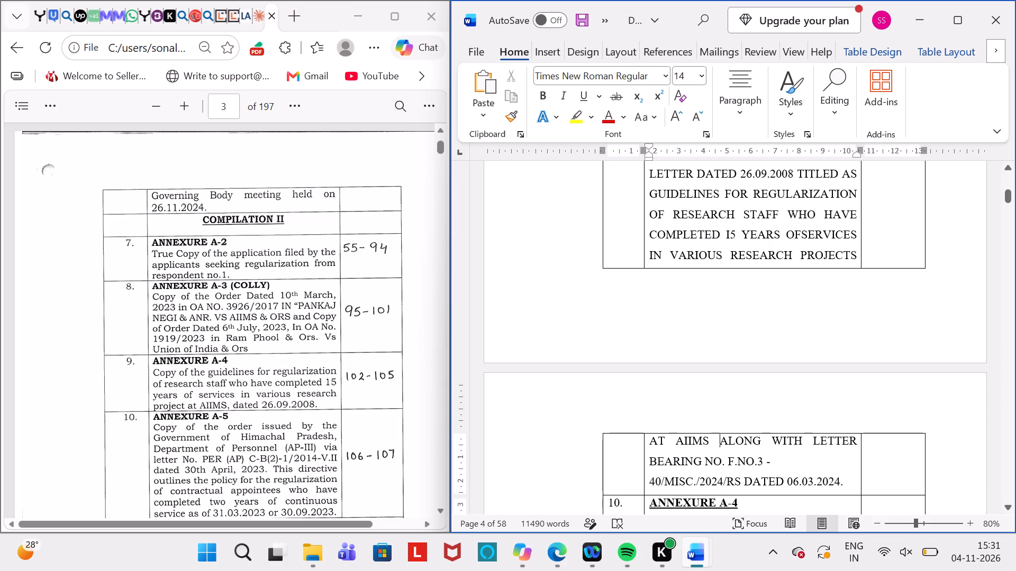
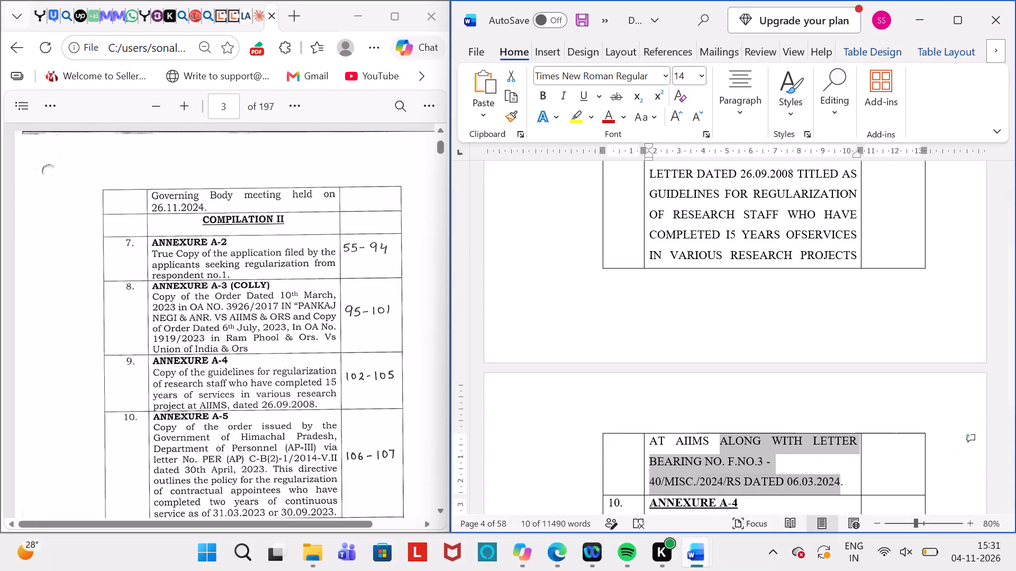
Cut "ALONG WITH LETTER BEARING NO. F.NO.3 -40/MISC./2024/RS DATED 06.03.2024" from the end of item 9's description.
key("ctrl+x")
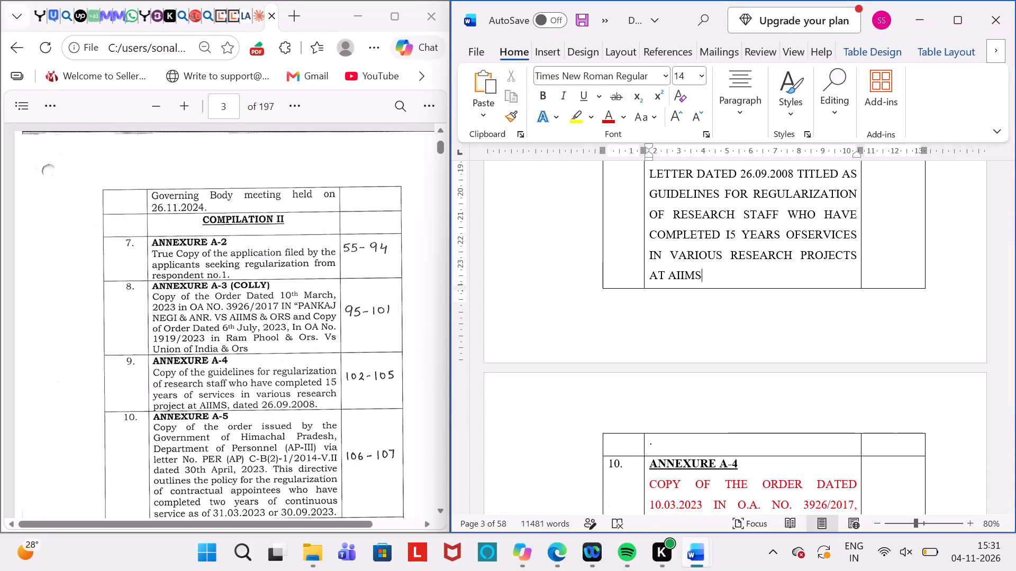
Cut "LETTER DATED 26.09.2008 TITLED AS" from item 9's description so it reads "COPY OF GUIDELINES FOR REGULARIZATION".
scroll(841, 480, "up", 1)
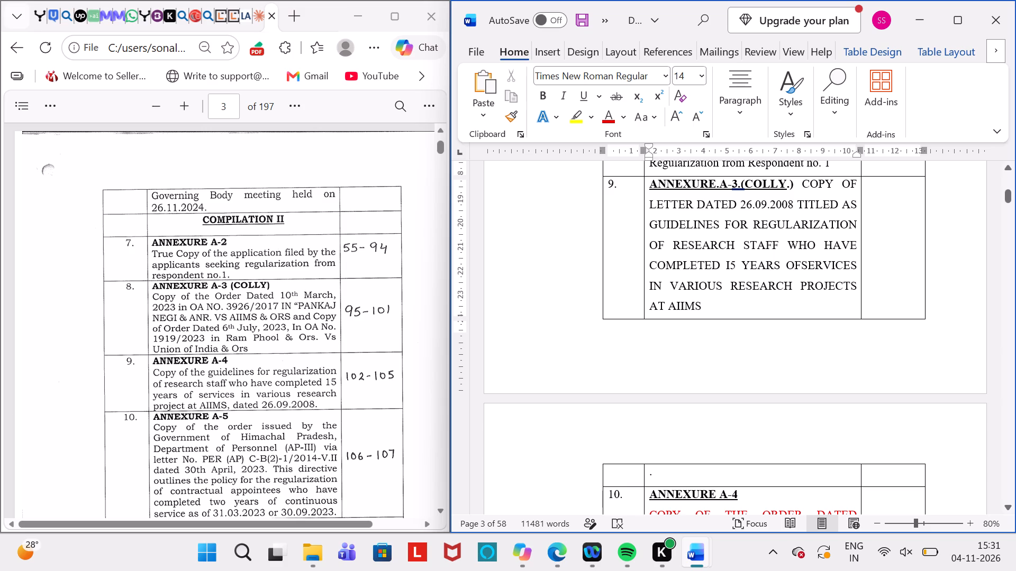
left_click_drag(649, 202, 808, 201)
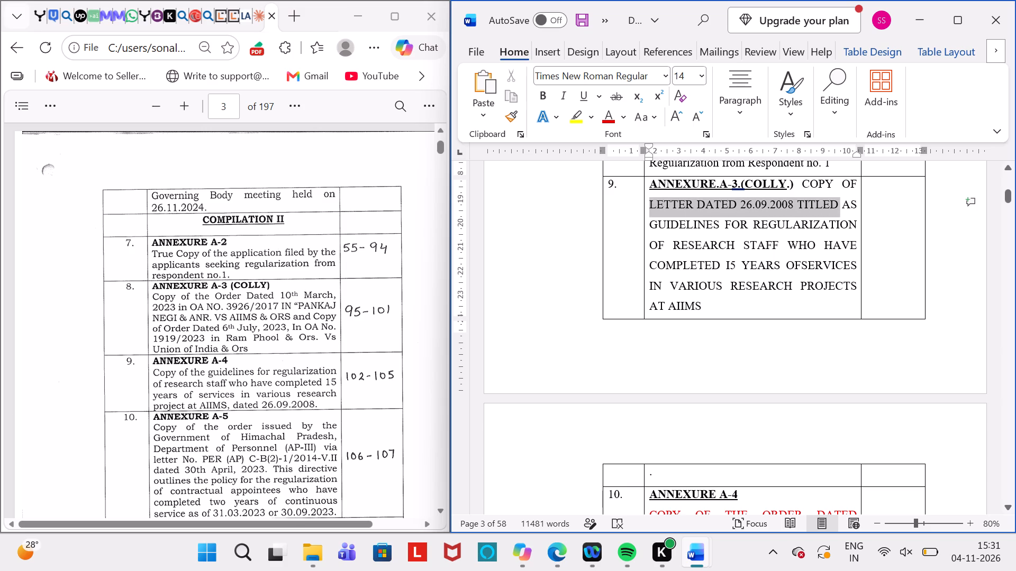
left_click_drag(808, 201, 846, 200)
left_click_drag(846, 200, 851, 201)
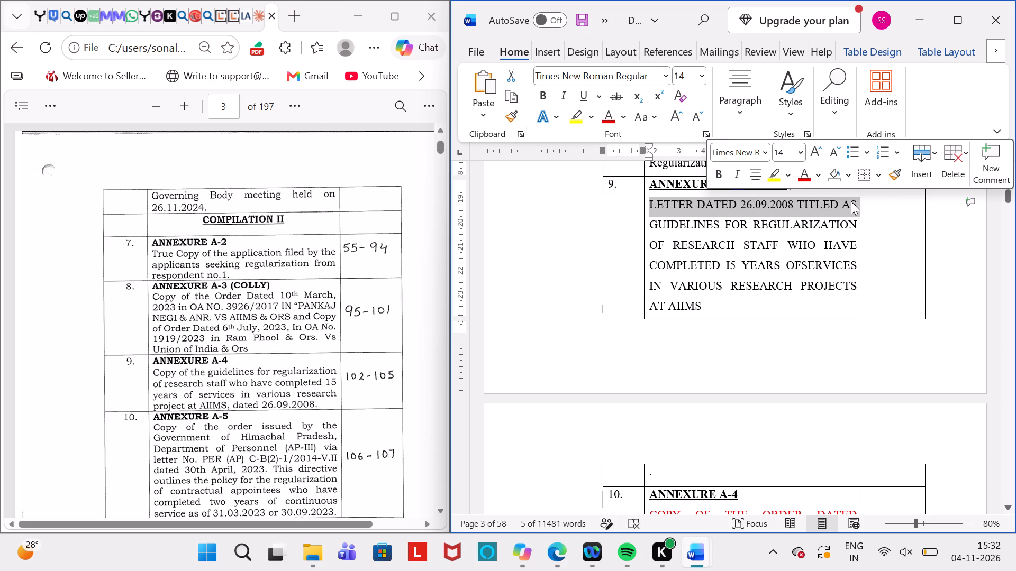
key("ctrl+x")
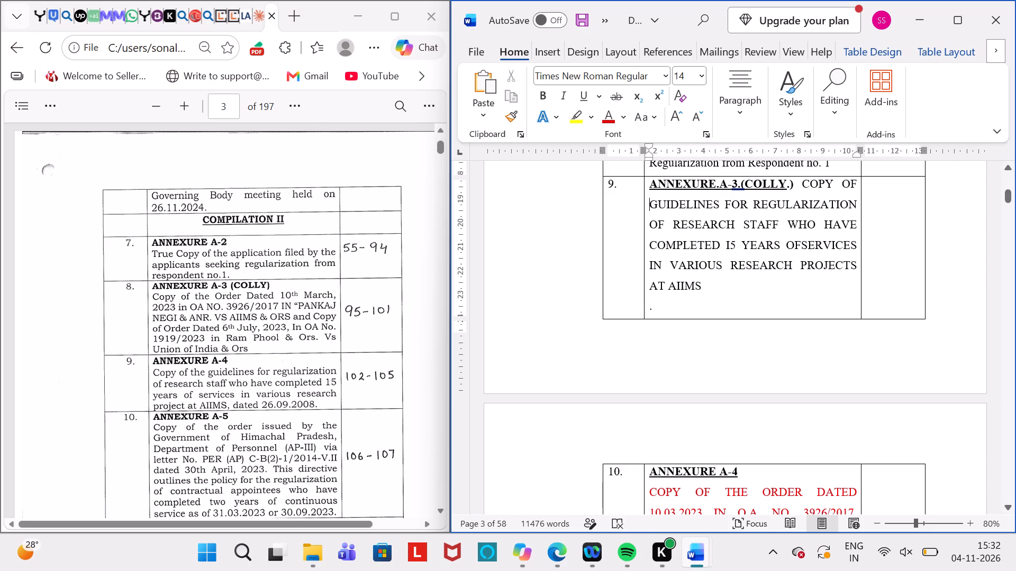
Remove the stray full stop and its extra line from item 9, and end the description with a full stop directly after "AIIMS".
left_click(683, 305)
key("BackSpace")
key("BackSpace")
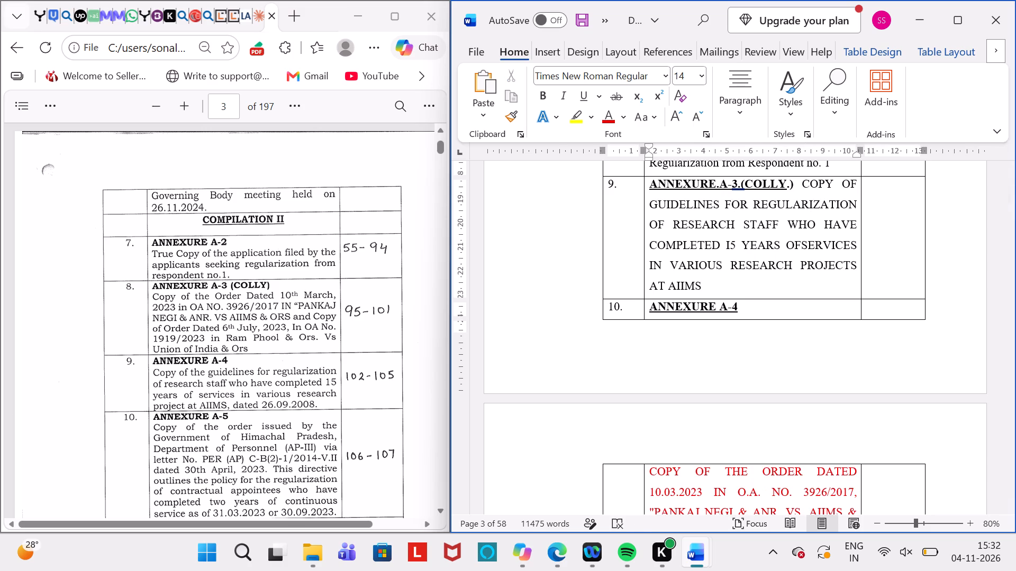
key("period")
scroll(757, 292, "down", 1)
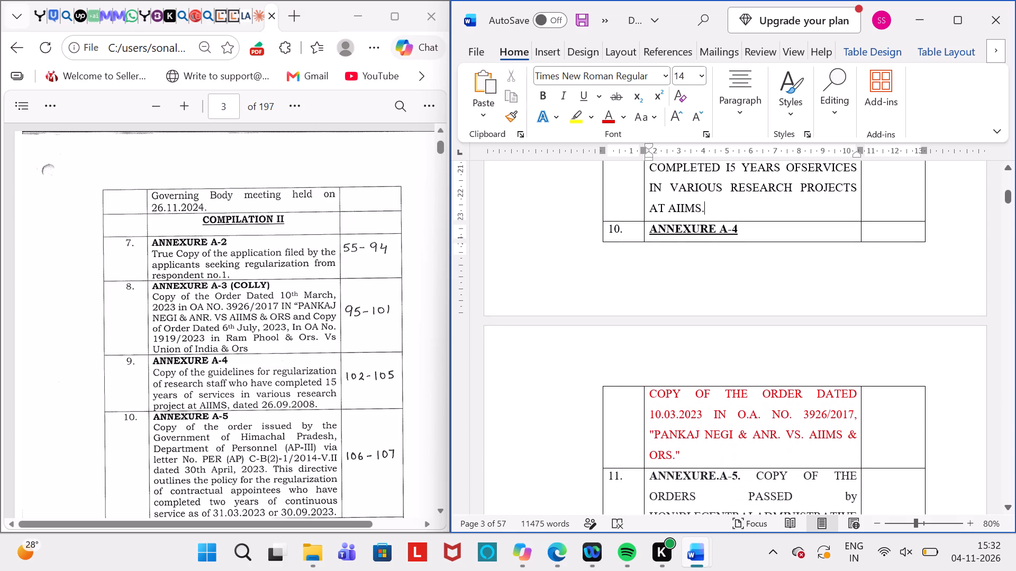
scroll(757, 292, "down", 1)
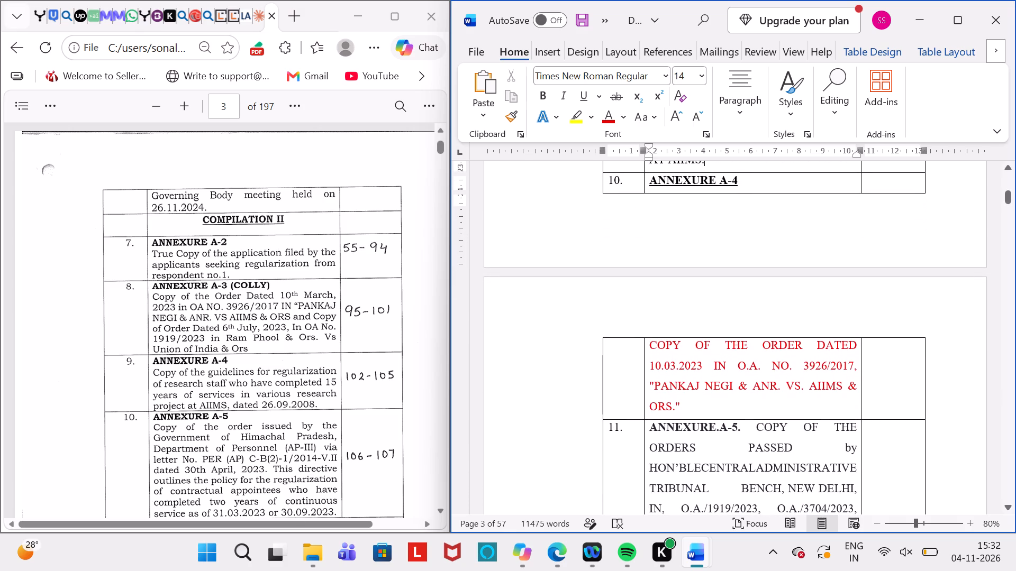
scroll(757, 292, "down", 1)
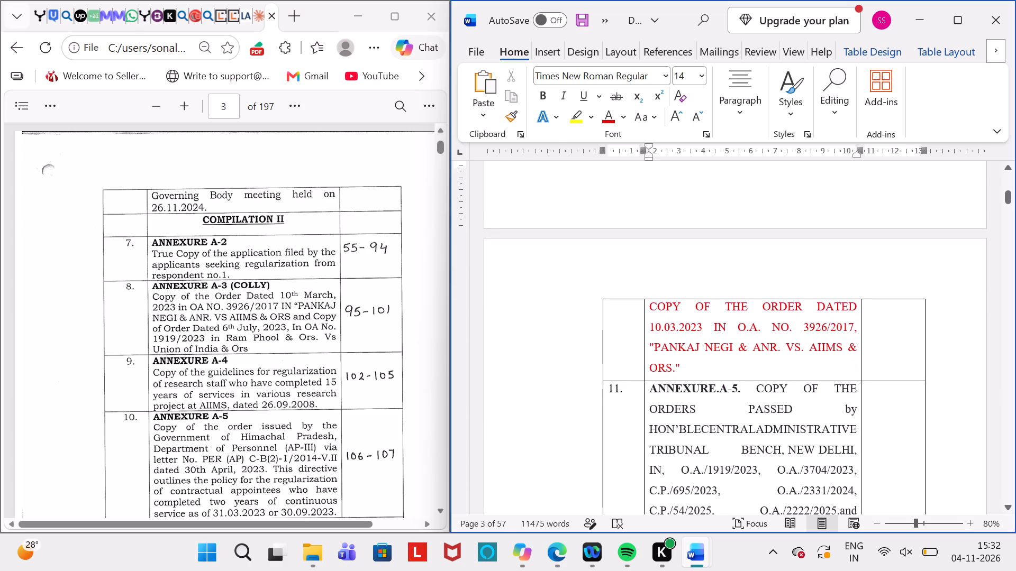
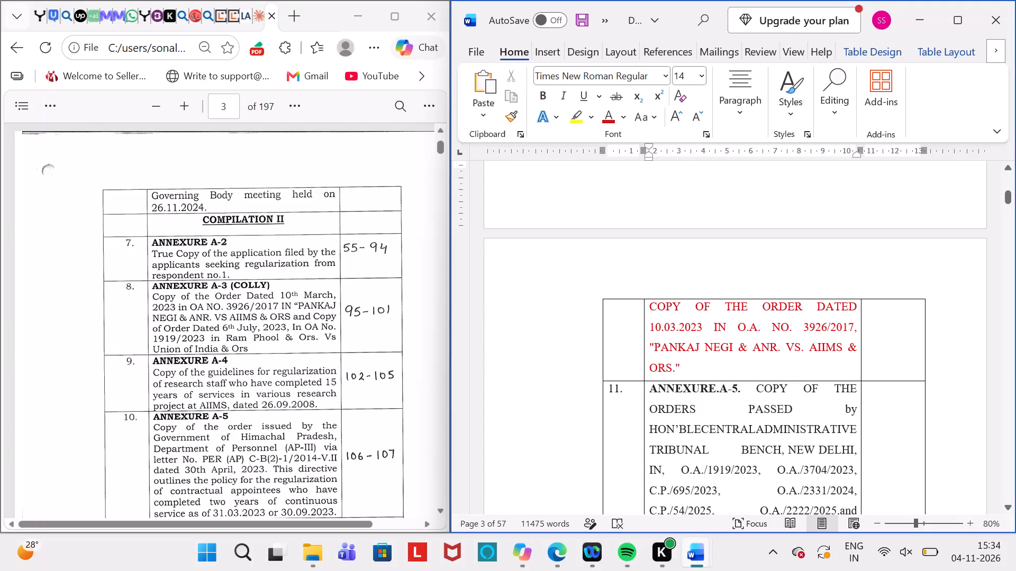
Delete the extra spaces before "AIIMS" in "REGULAR POSTS OF AIIMS" and before "FINDINGS" in item 6's description.
scroll(748, 287, "up", 3)
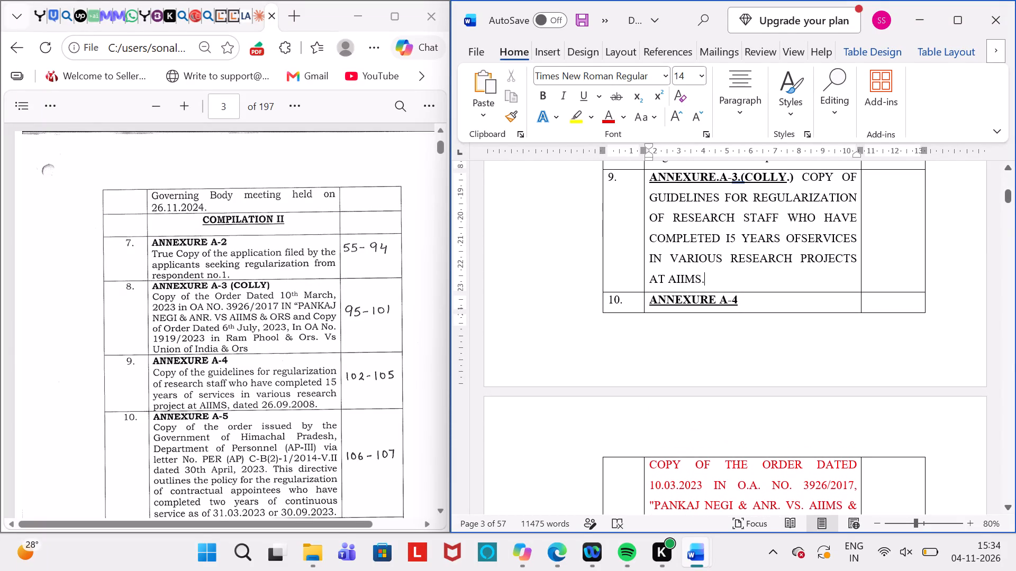
scroll(748, 287, "up", 1)
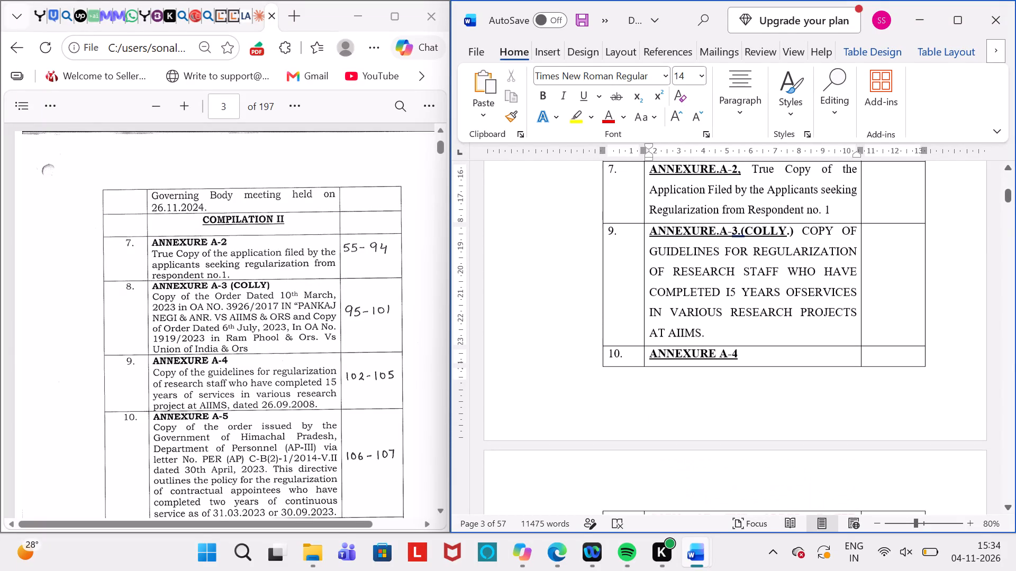
scroll(748, 287, "up", 1)
scroll(748, 287, "down", 1)
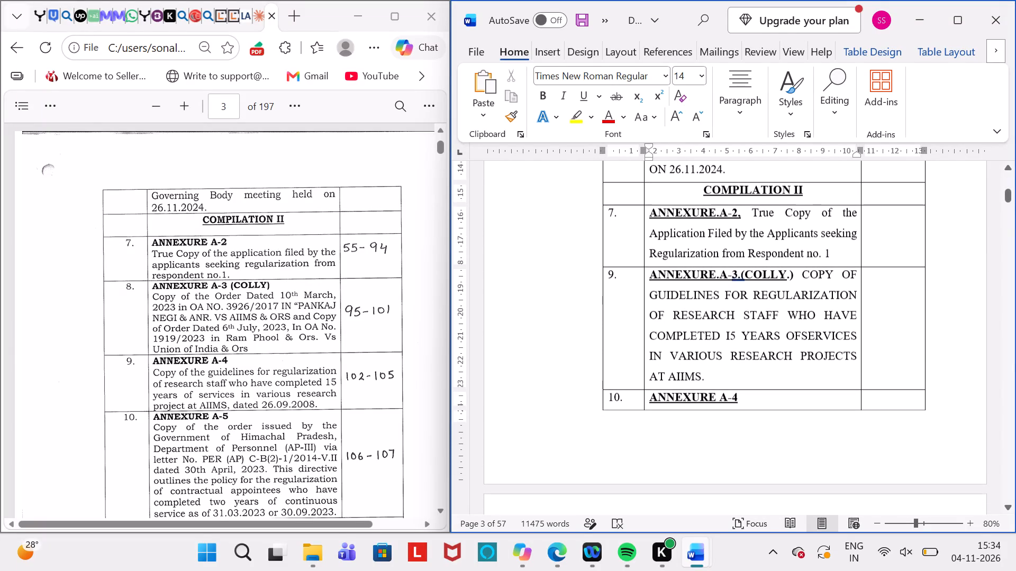
scroll(748, 287, "down", 1)
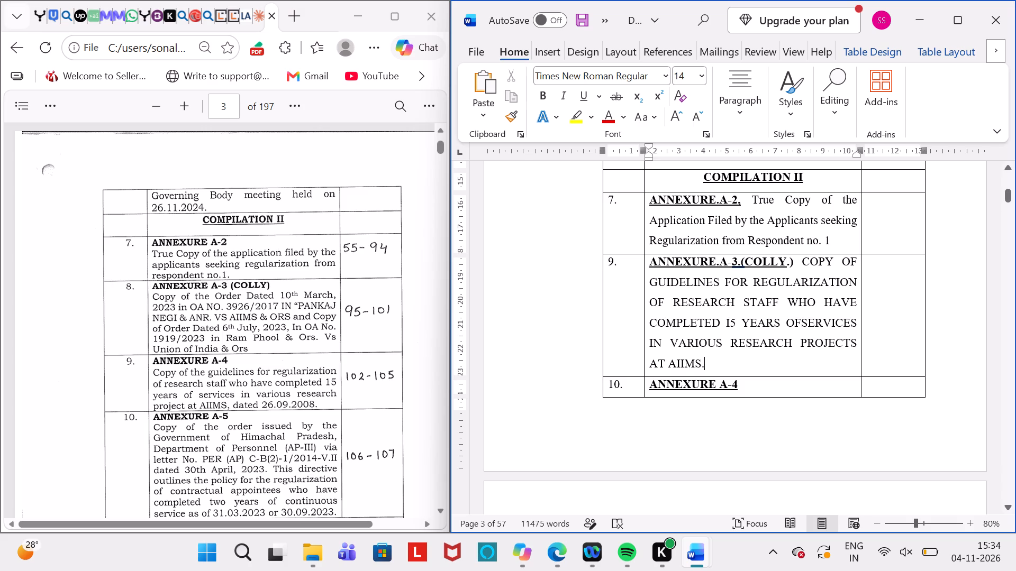
scroll(748, 287, "up", 1)
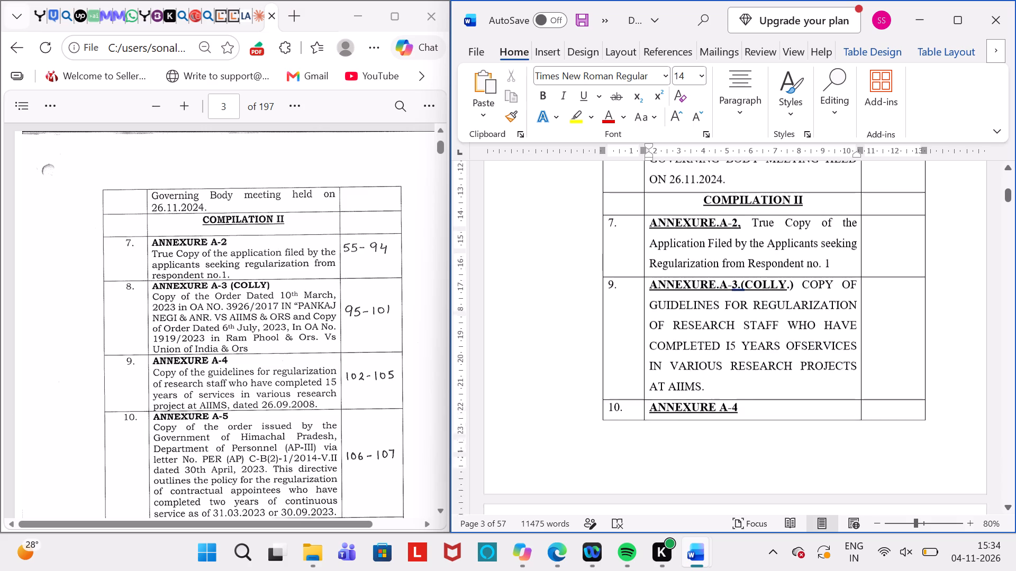
scroll(748, 287, "up", 2)
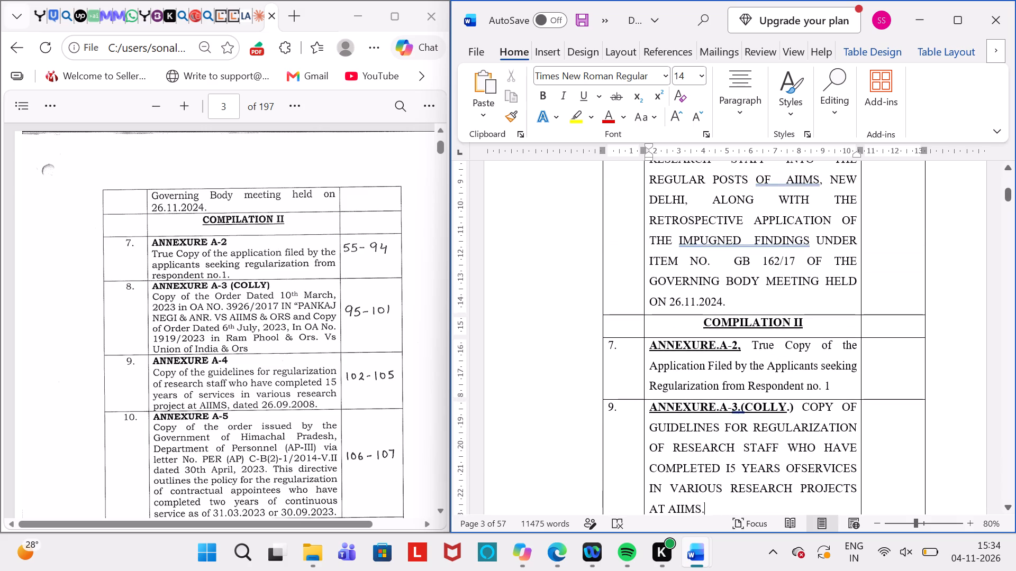
scroll(748, 287, "up", 1)
left_click(783, 179)
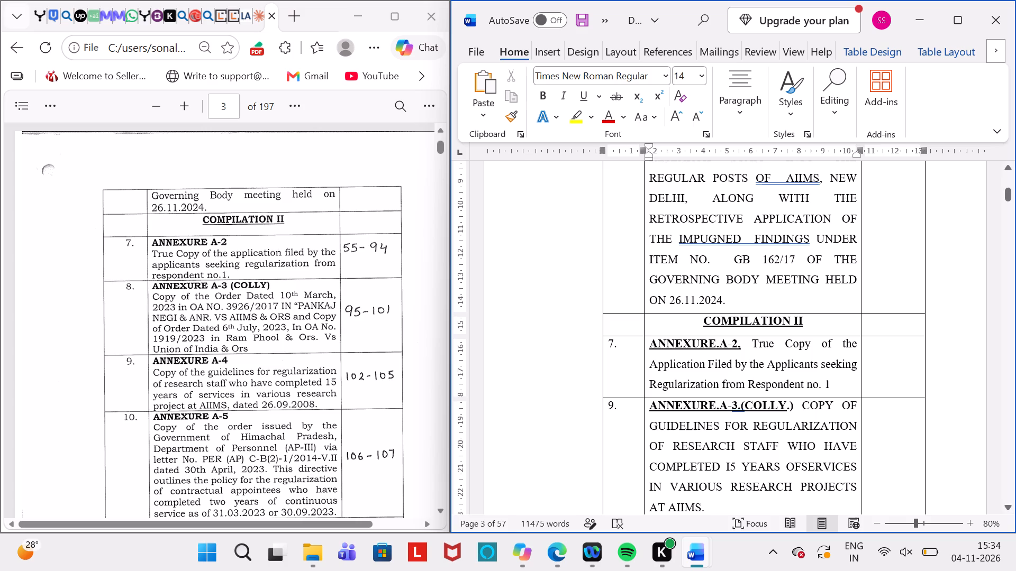
key("BackSpace")
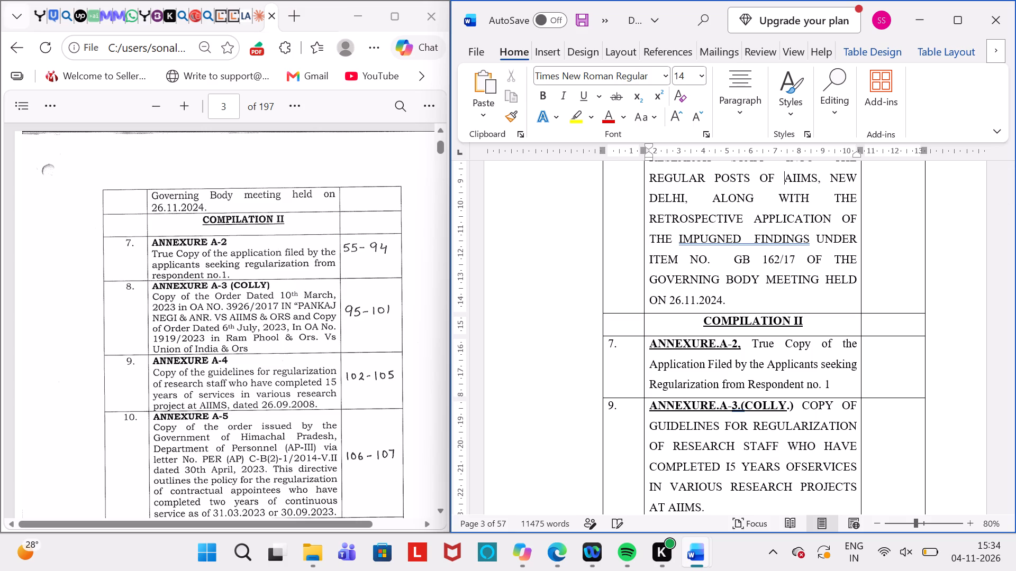
left_click(754, 236)
key("BackSpace")
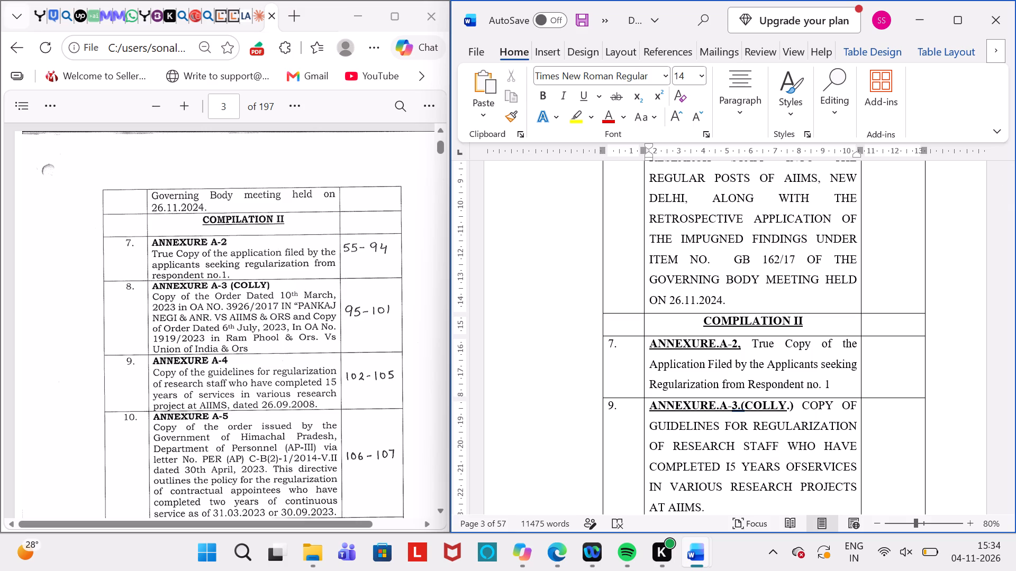
Compare item 6's Annexure A-1 description and the Compilation II entries below it with the corresponding entries in the scanned PDF index.
scroll(754, 236, "up", 1)
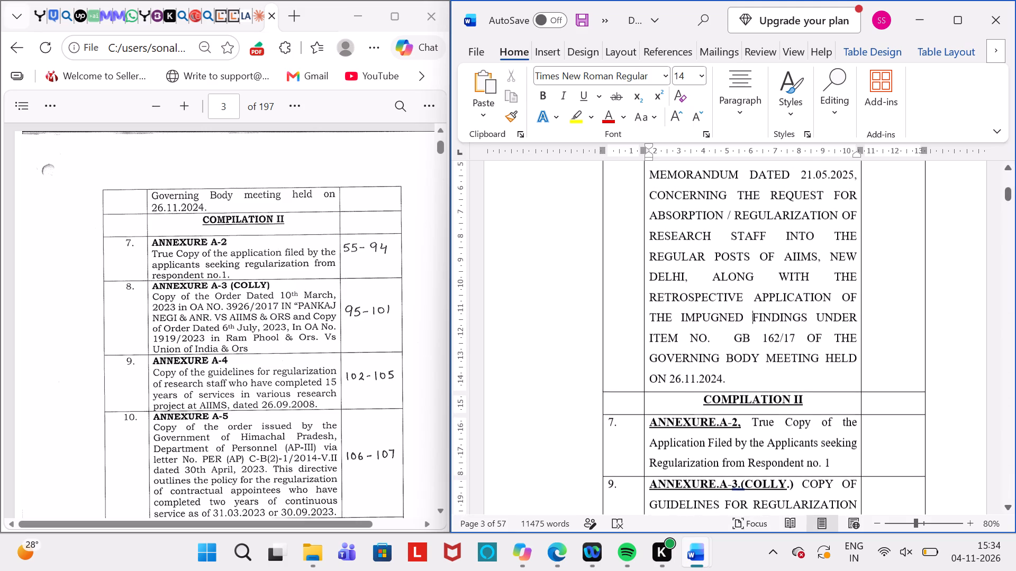
scroll(754, 236, "up", 1)
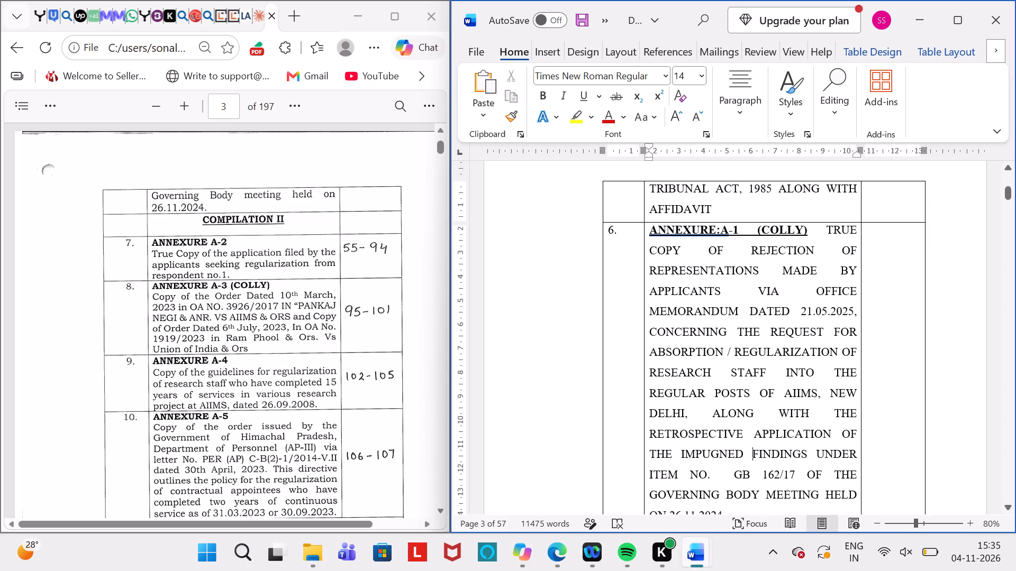
scroll(754, 236, "down", 1)
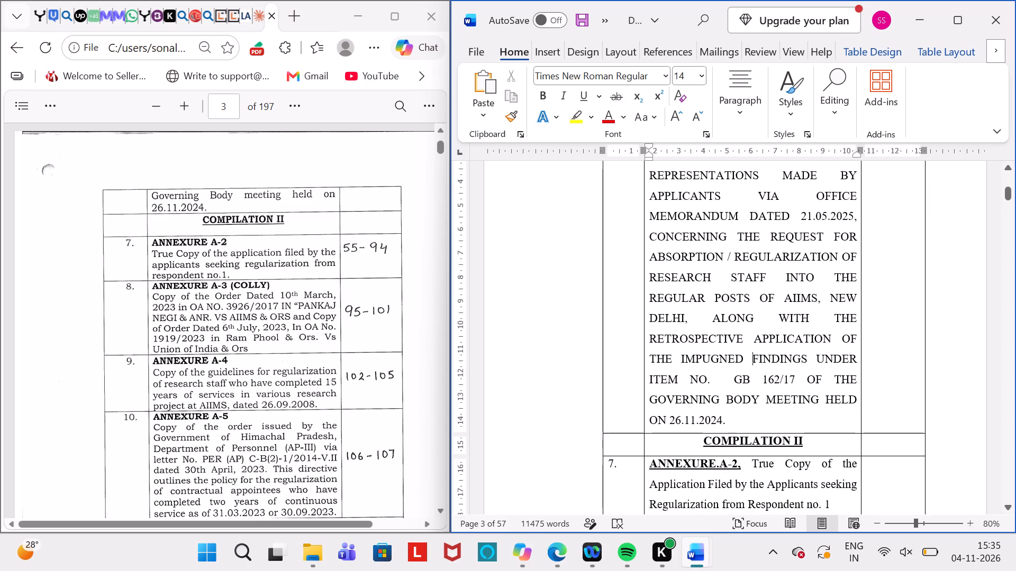
scroll(784, 178, "up", 1)
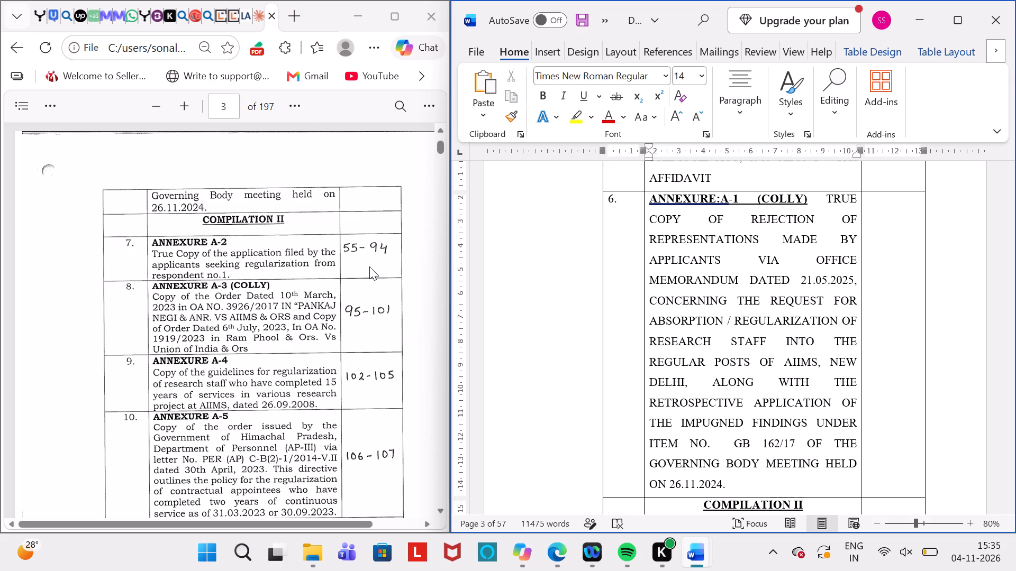
scroll(369, 266, "up", 5)
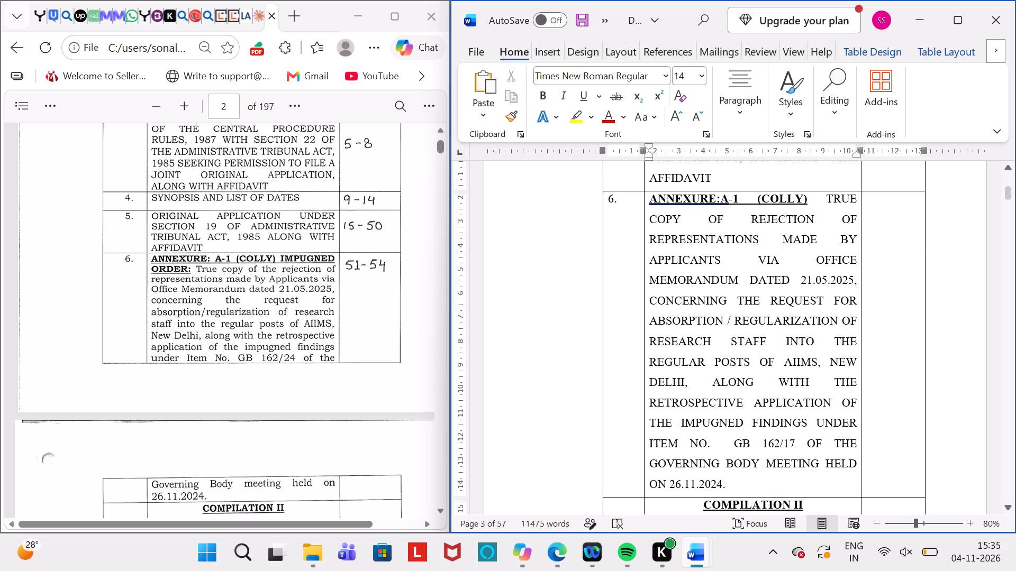
scroll(750, 288, "down", 1)
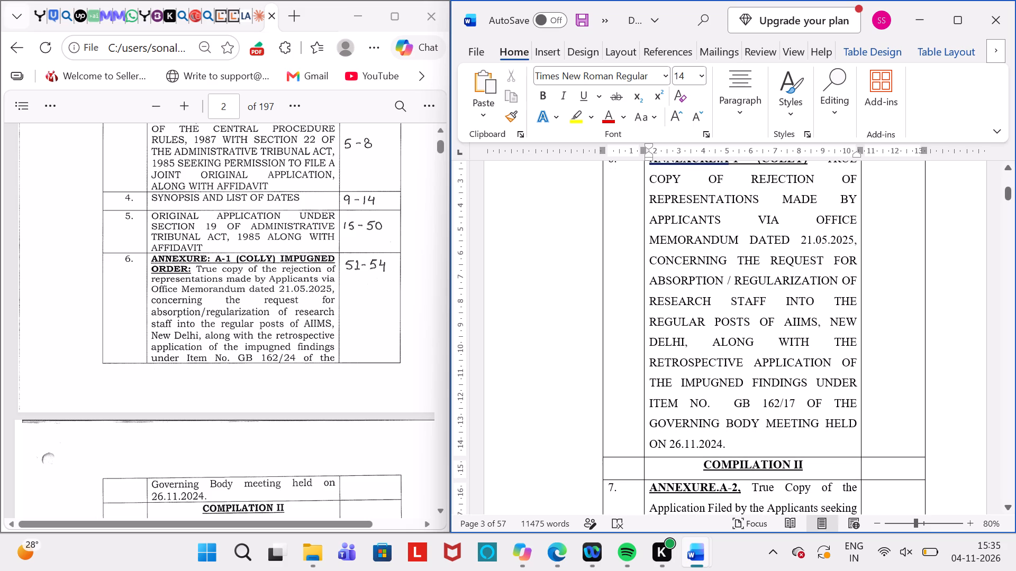
scroll(750, 288, "down", 2)
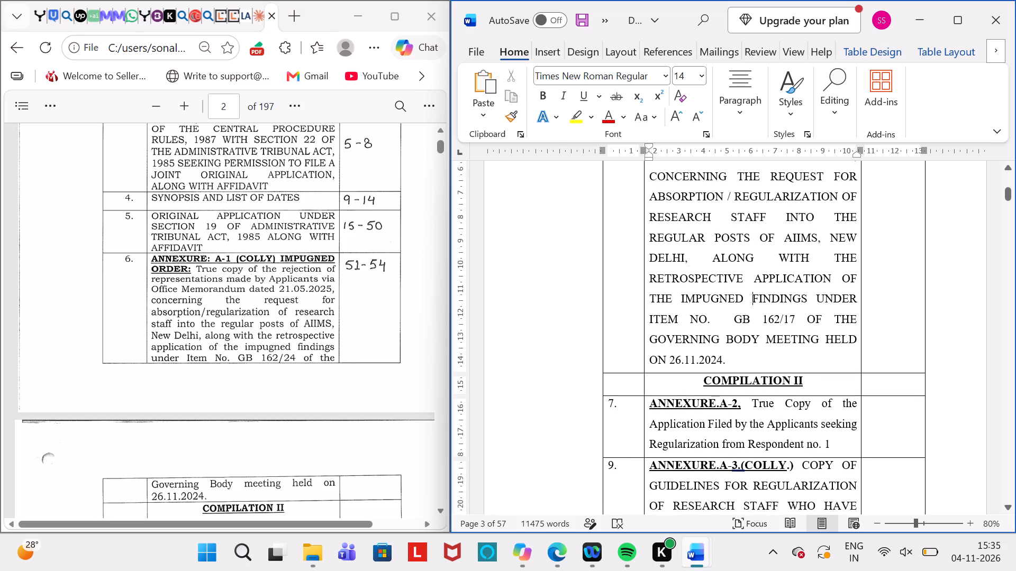
scroll(750, 288, "down", 1)
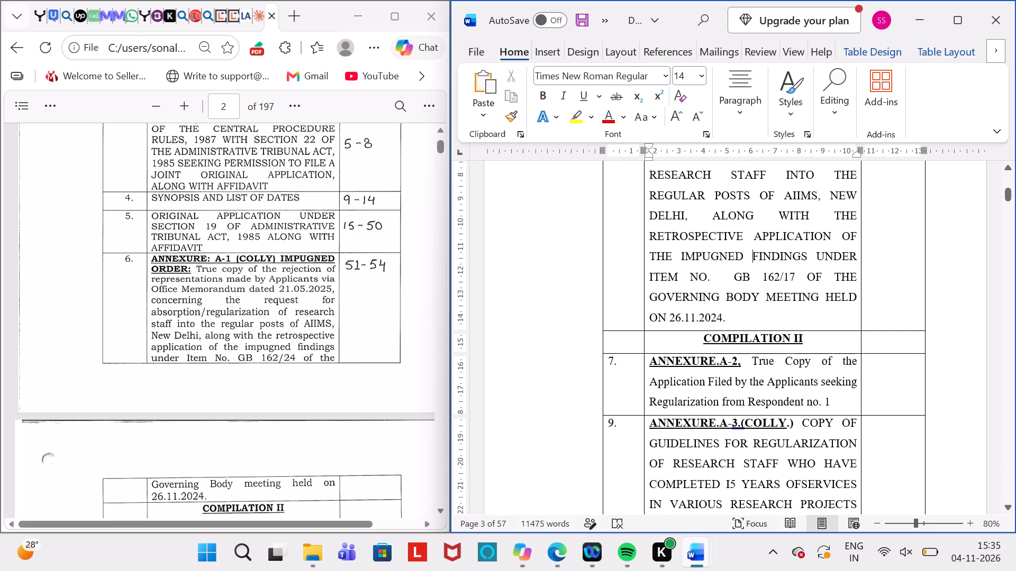
scroll(750, 288, "down", 2)
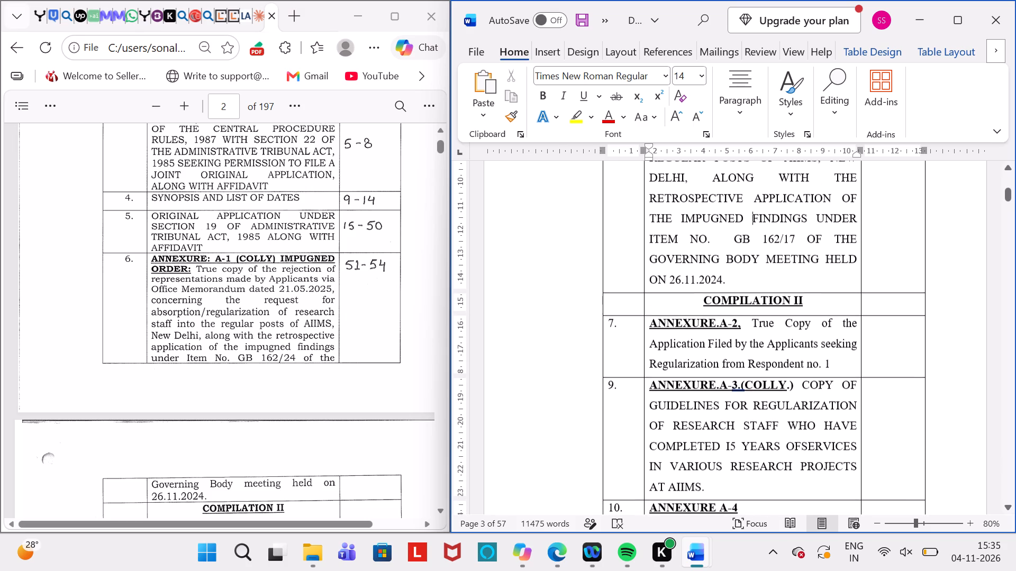
scroll(750, 288, "down", 1)
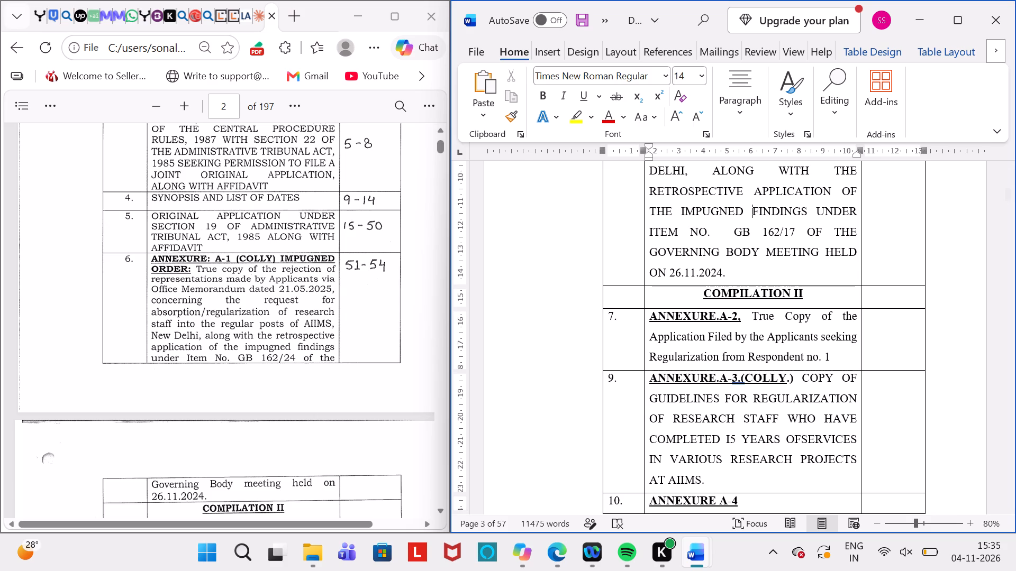
scroll(750, 288, "up", 1)
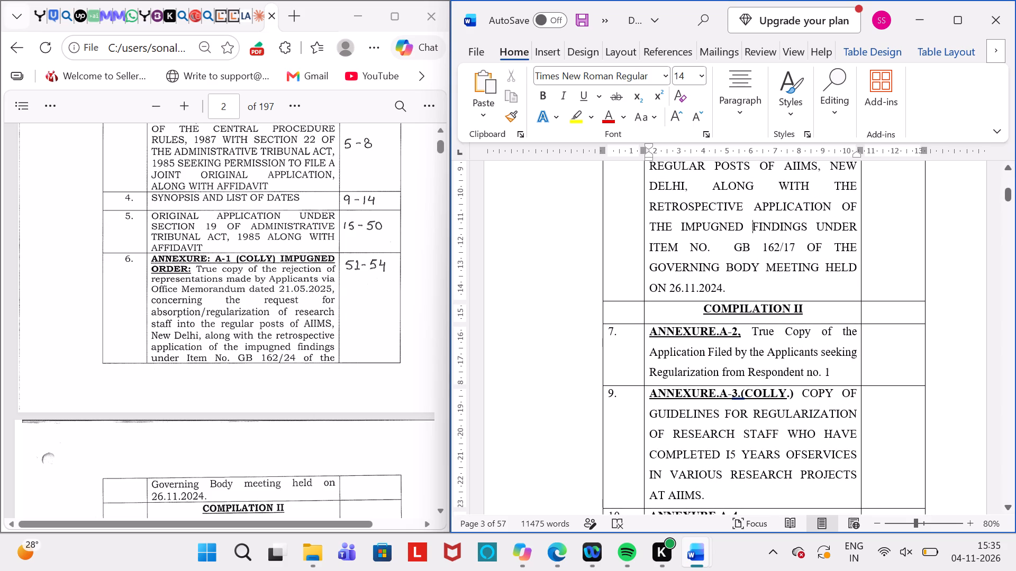
scroll(750, 288, "up", 2)
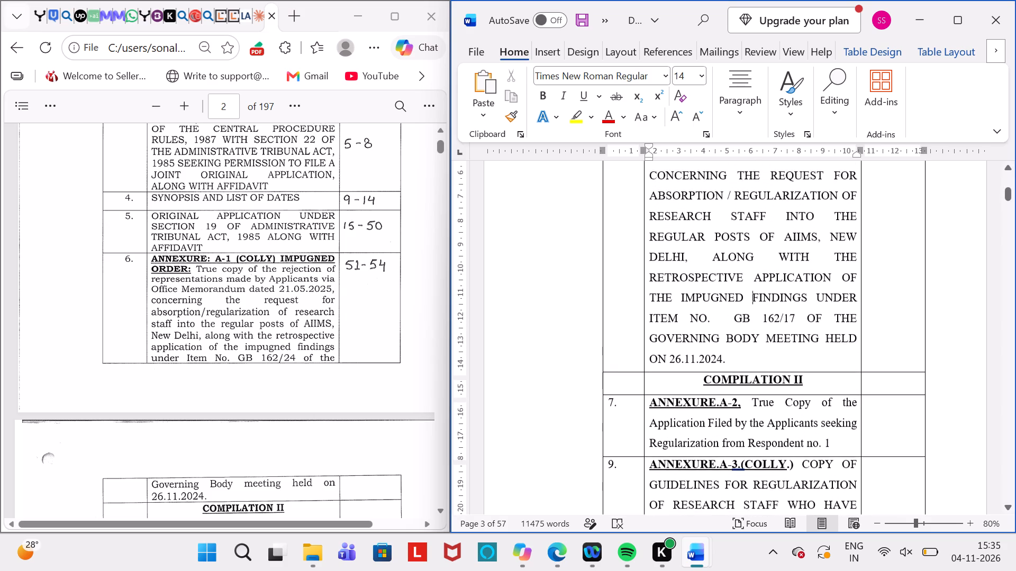
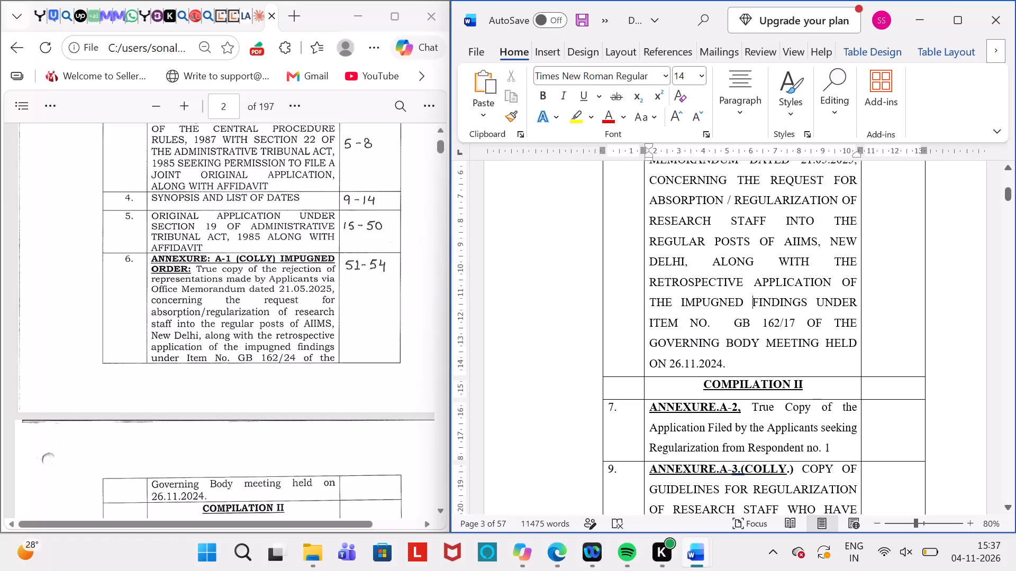
Recheck item 6's Annexure A-1 description against the scanned PDF index and look over the entries down to Annexures A-5 and A-6.
scroll(750, 274, "up", 1)
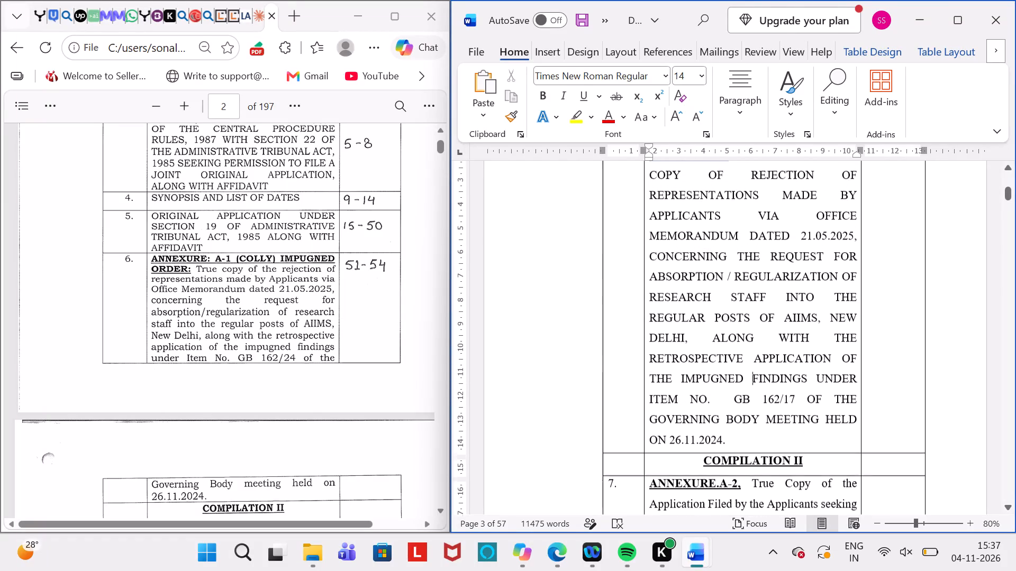
scroll(750, 274, "up", 1)
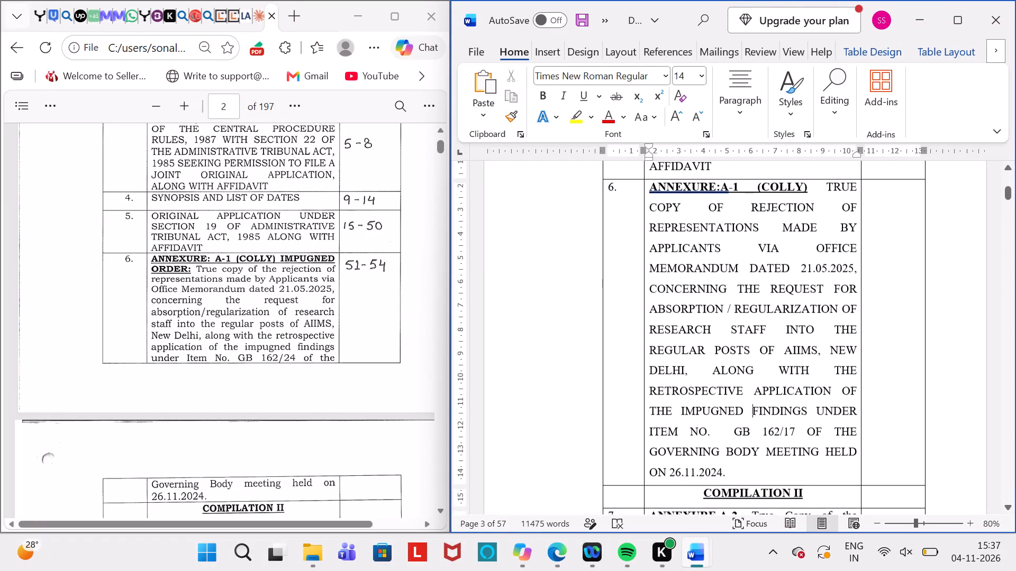
scroll(750, 274, "up", 1)
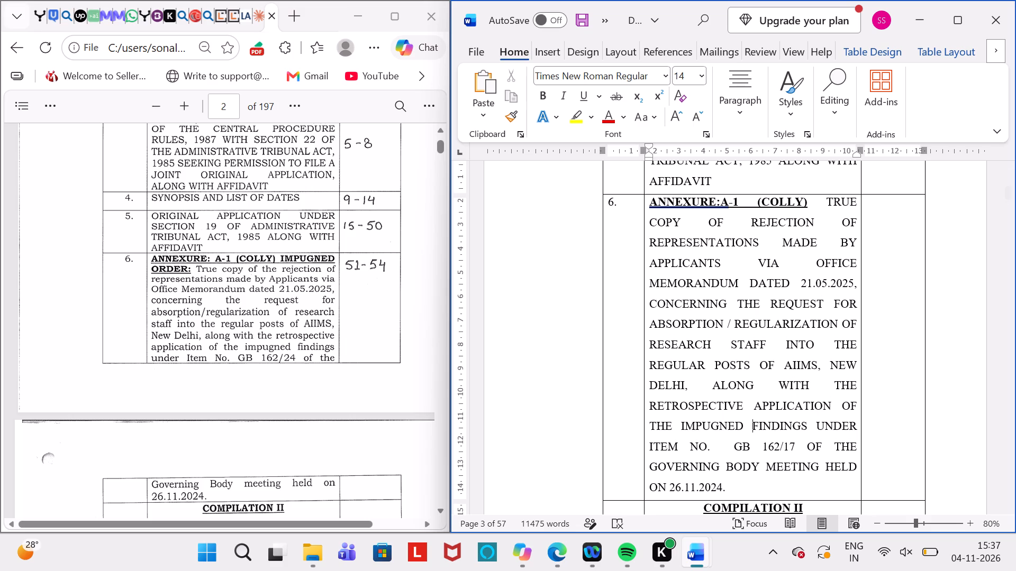
scroll(750, 274, "down", 9)
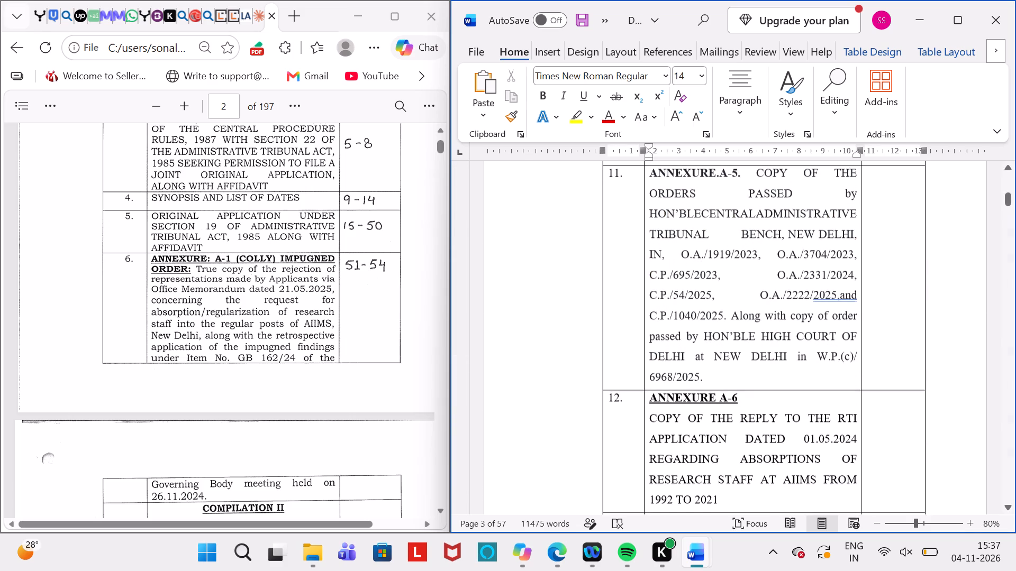
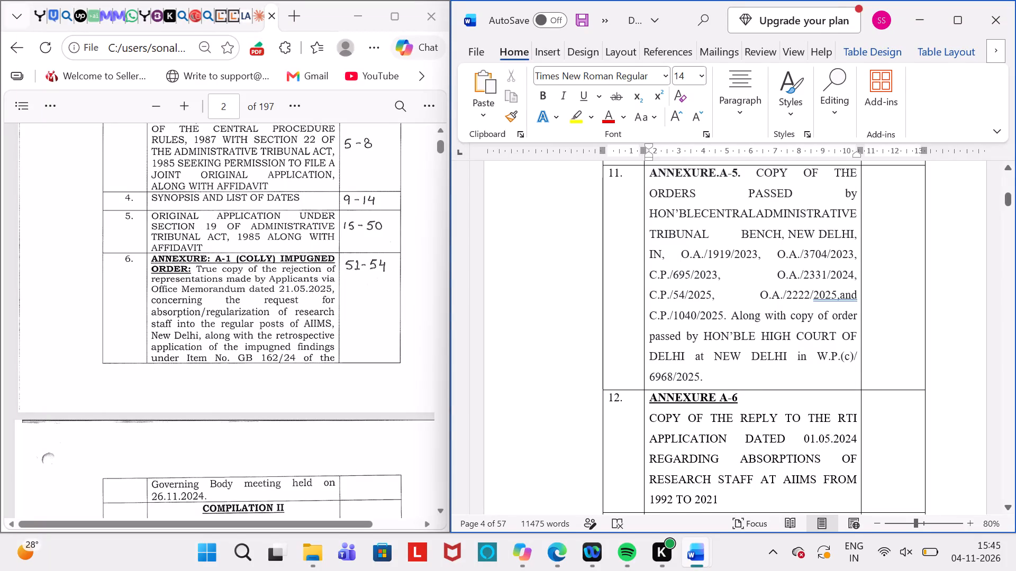
Read through the index entries from Annexure A-6 down to Annexure A-13 and return to item 11, Annexure A-5.
scroll(797, 284, "up", 1)
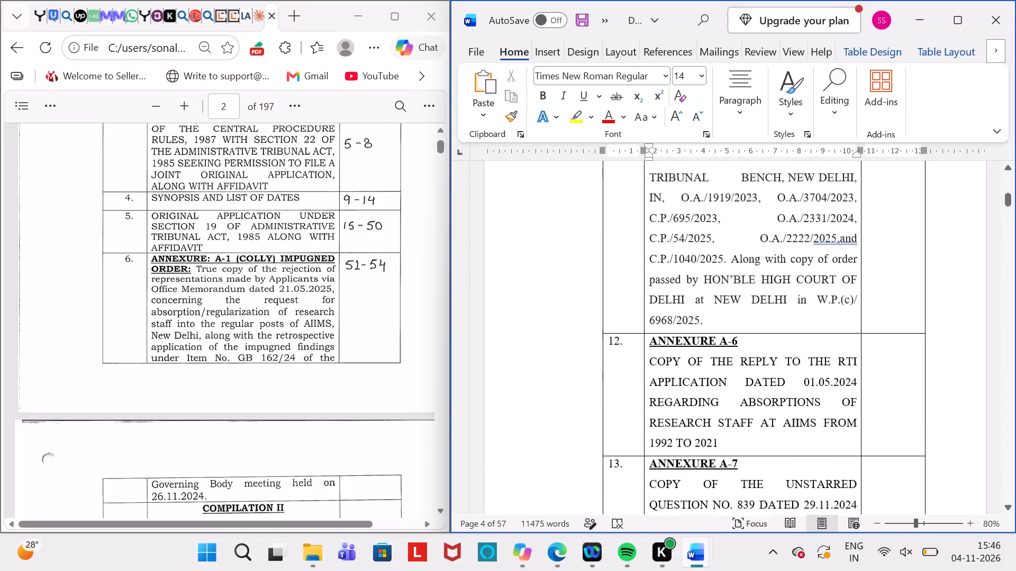
scroll(797, 284, "up", 1)
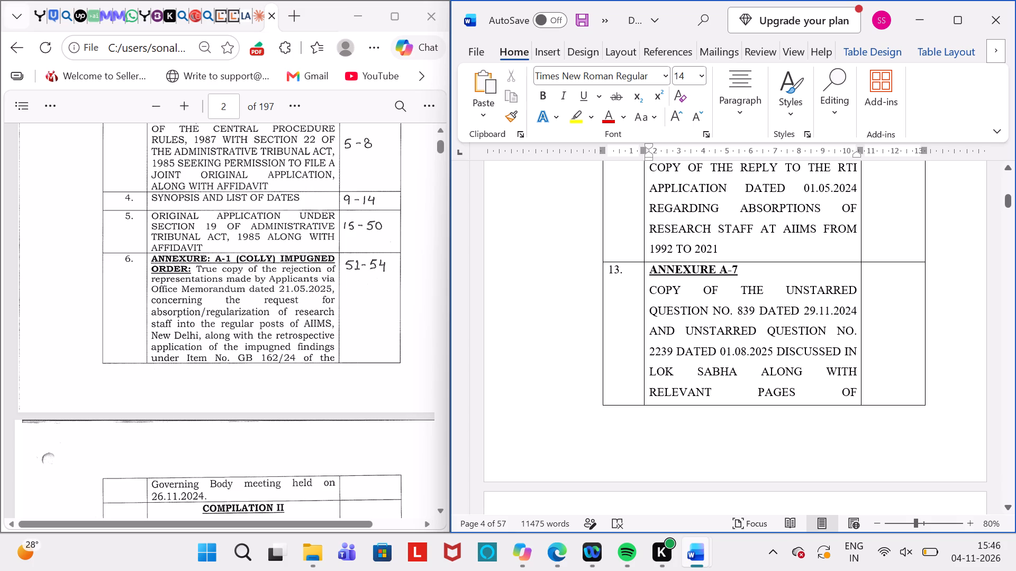
scroll(797, 284, "down", 3)
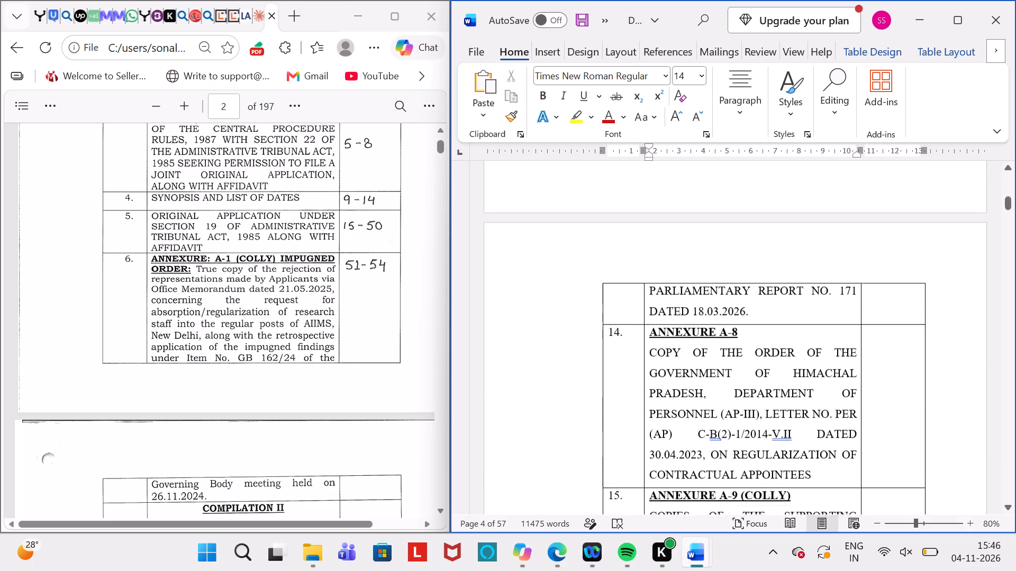
scroll(797, 284, "down", 2)
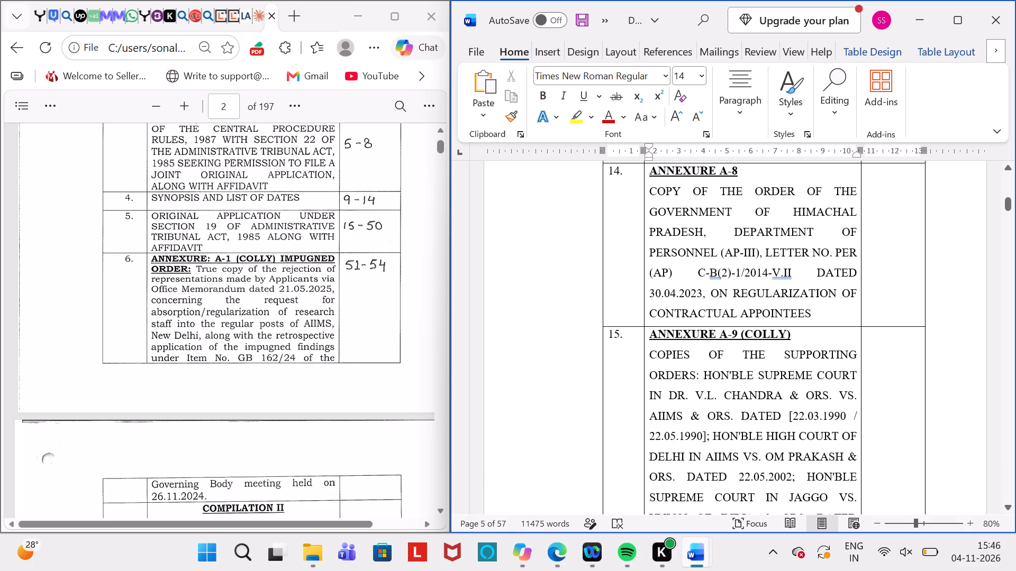
scroll(797, 284, "down", 1)
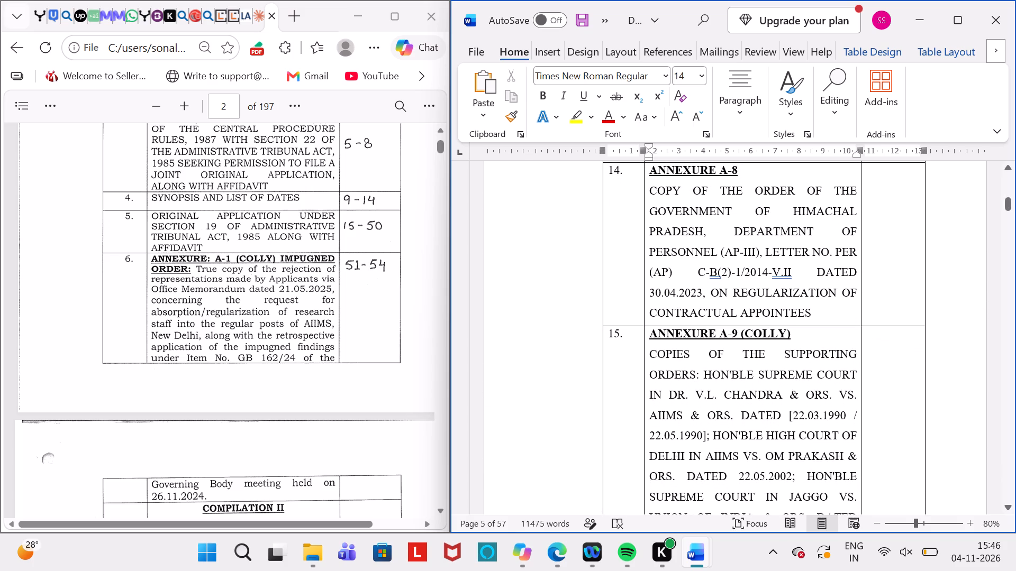
scroll(797, 284, "down", 1)
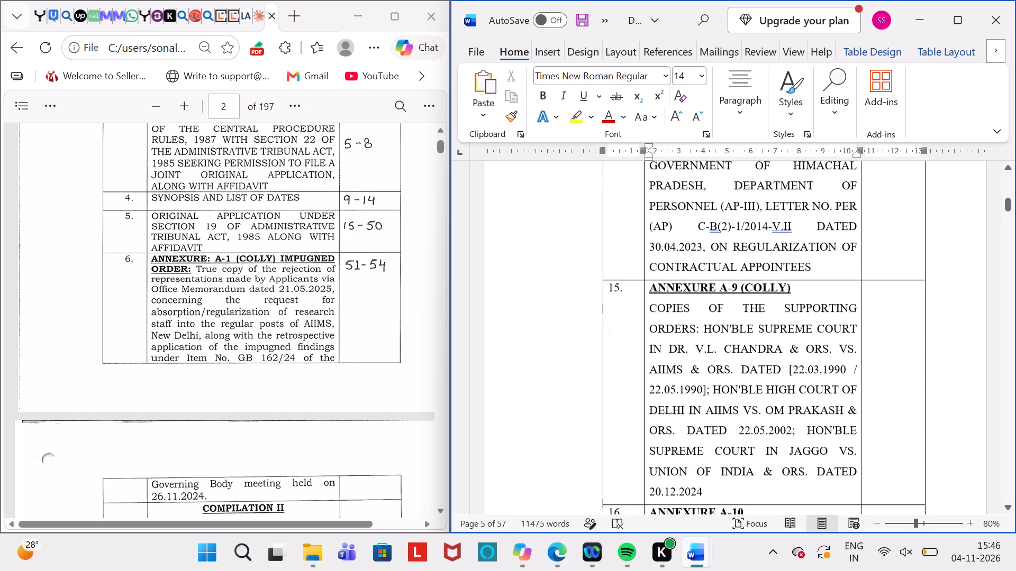
scroll(797, 284, "down", 3)
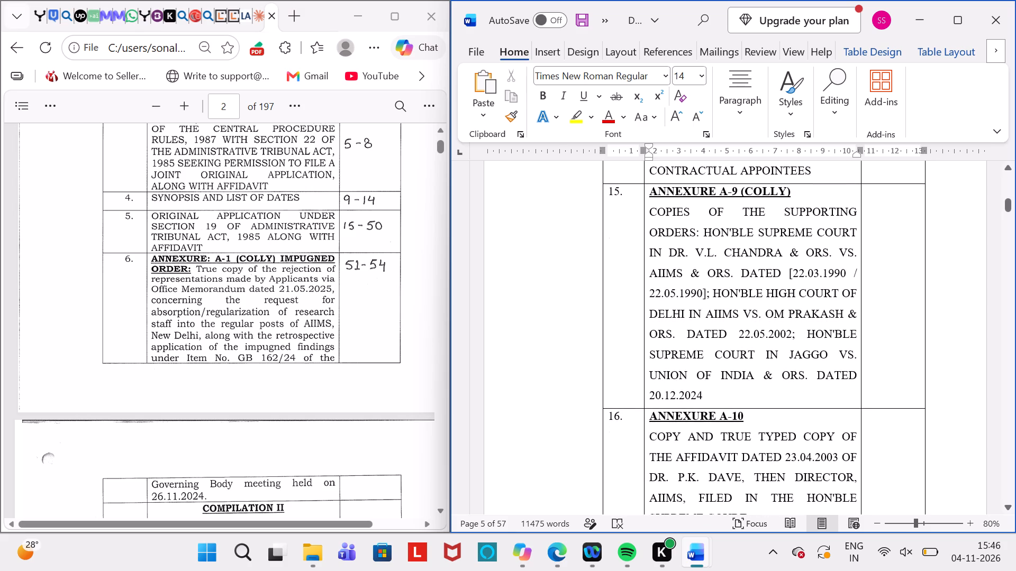
scroll(797, 284, "down", 2)
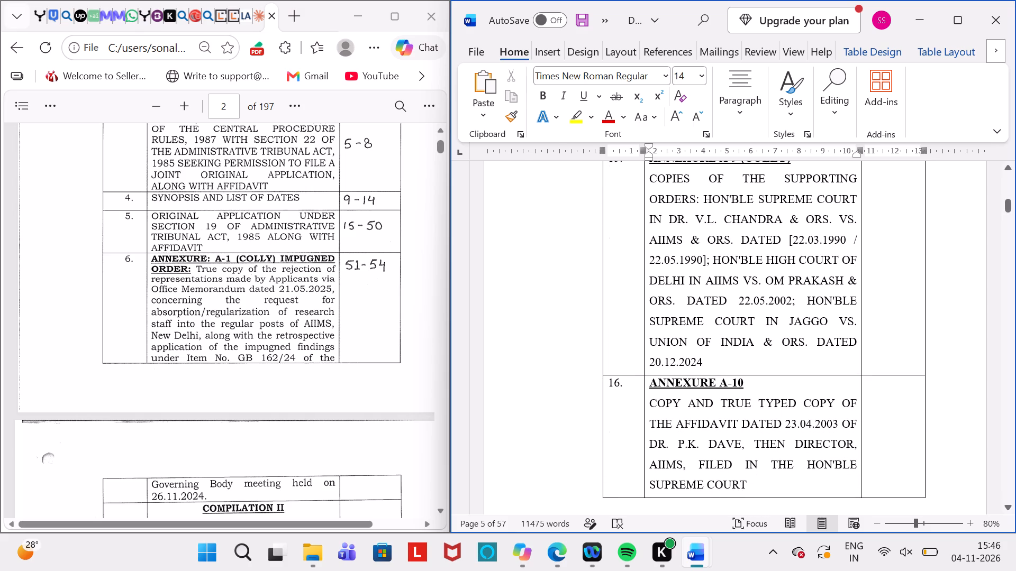
scroll(797, 284, "down", 2)
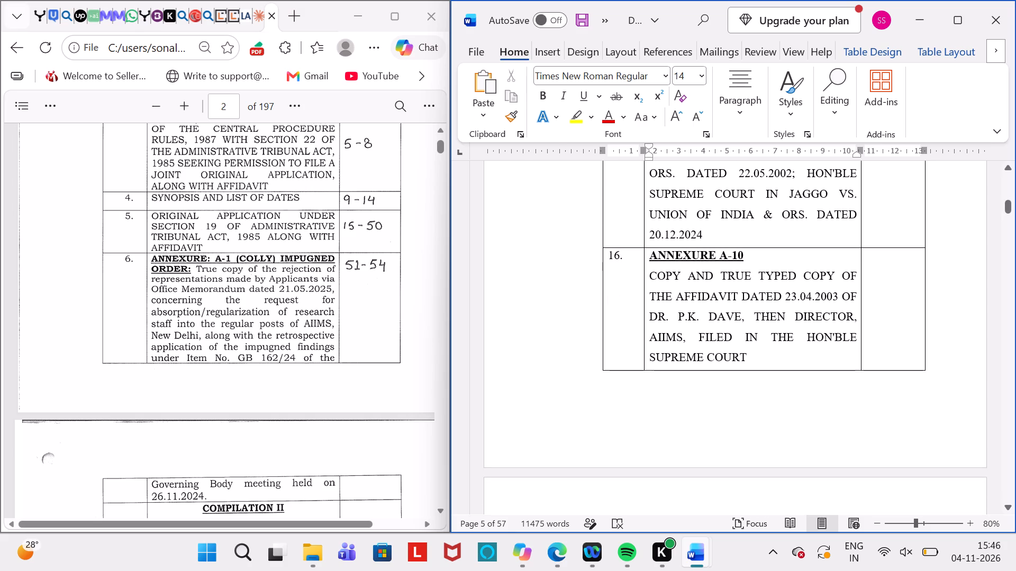
scroll(797, 284, "down", 2)
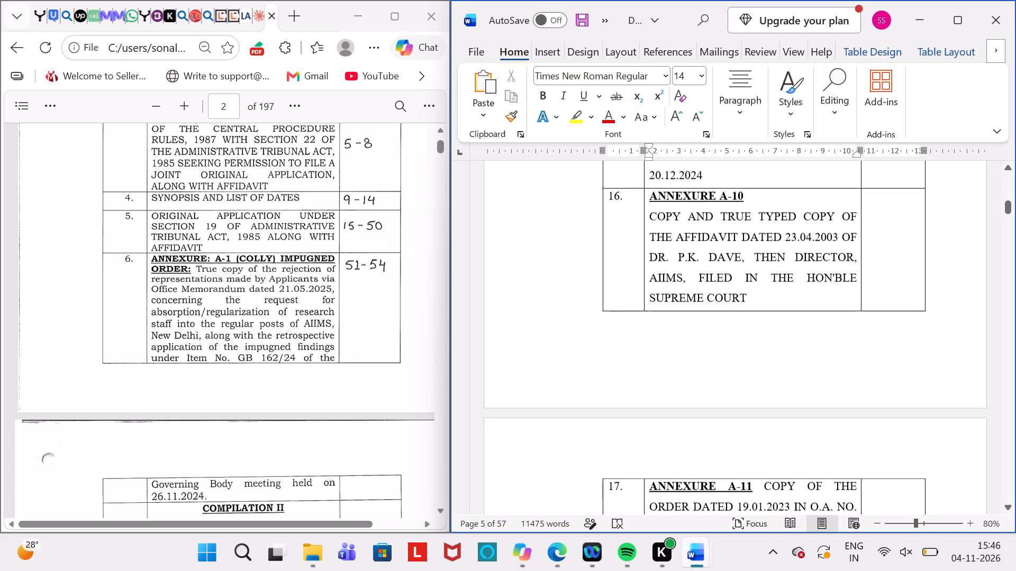
scroll(797, 284, "down", 1)
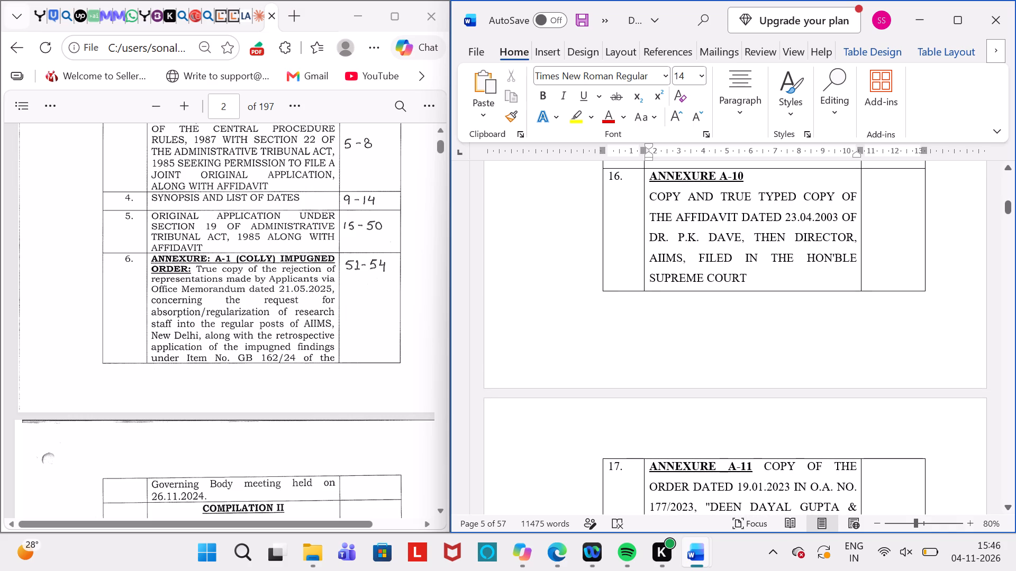
scroll(797, 284, "down", 2)
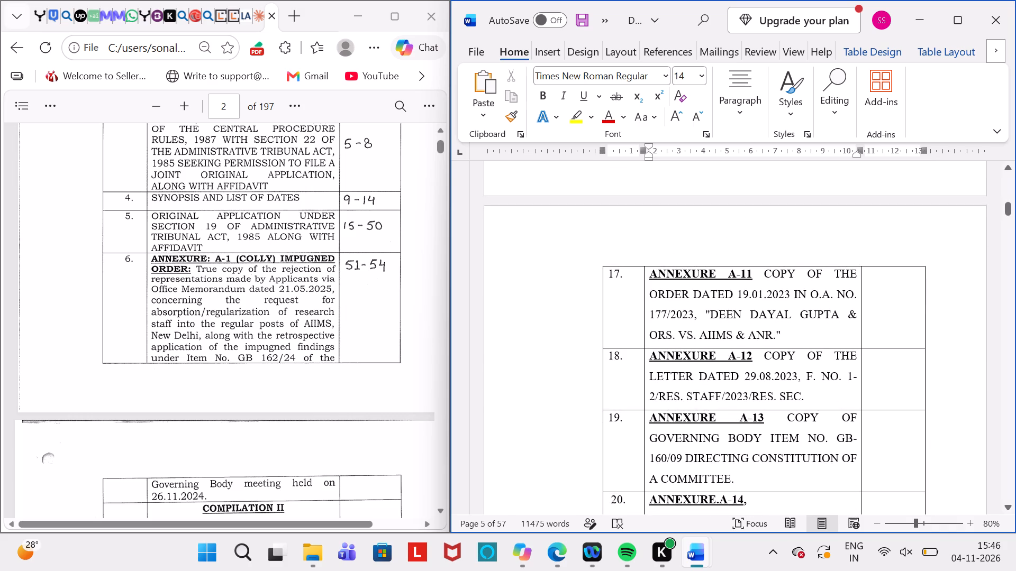
scroll(797, 284, "up", 5)
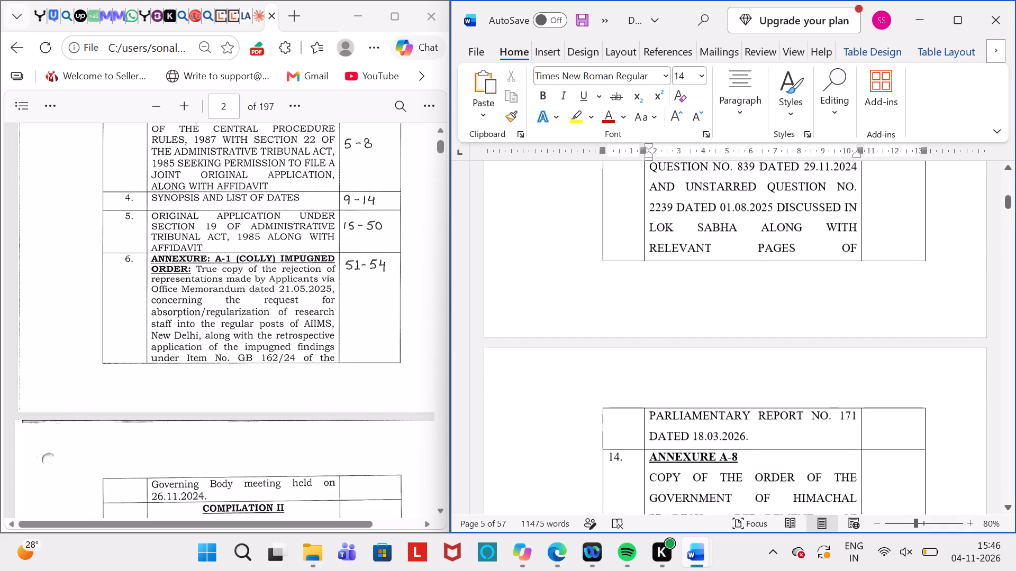
scroll(797, 284, "up", 1)
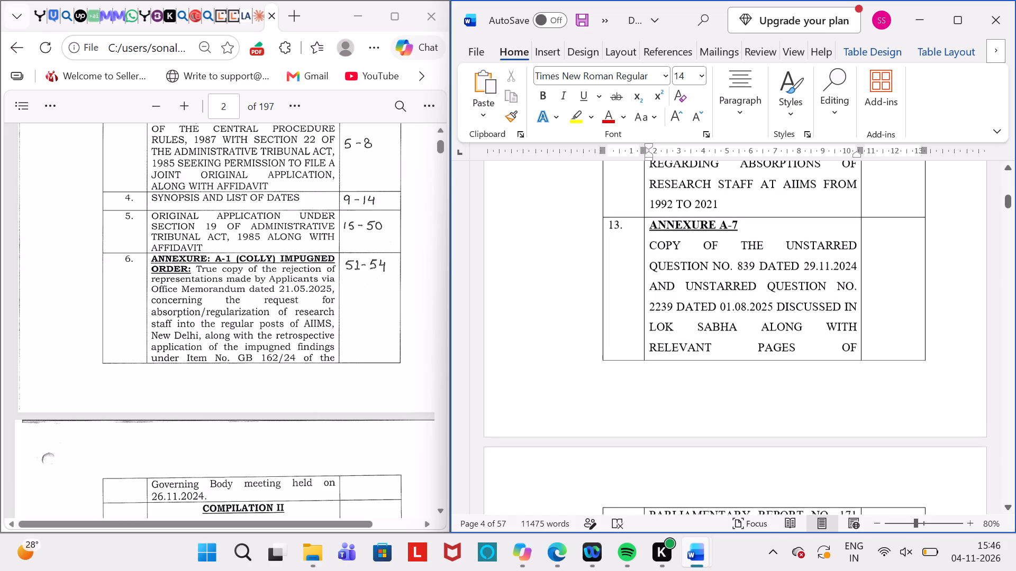
scroll(797, 284, "up", 3)
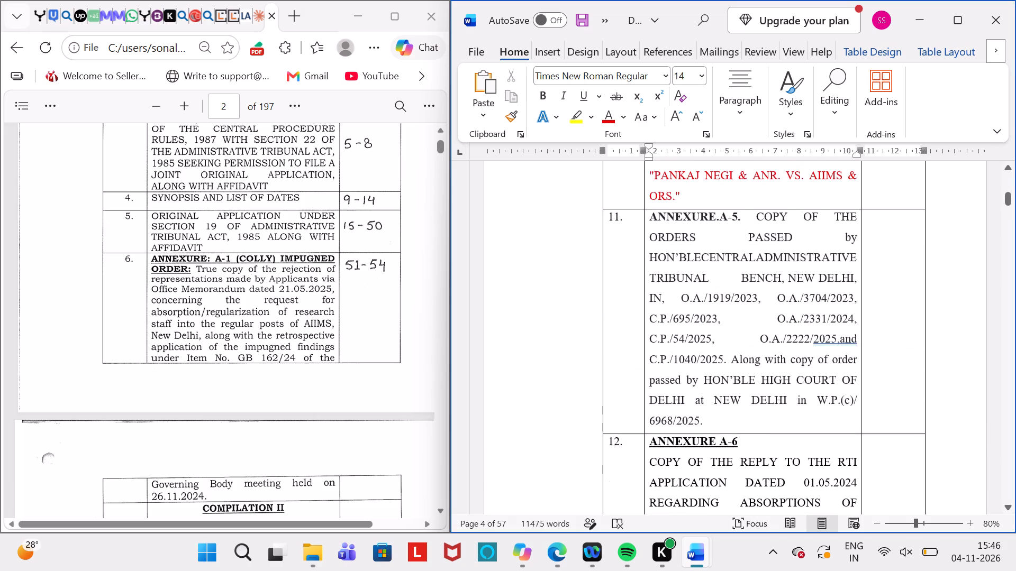
scroll(797, 284, "up", 1)
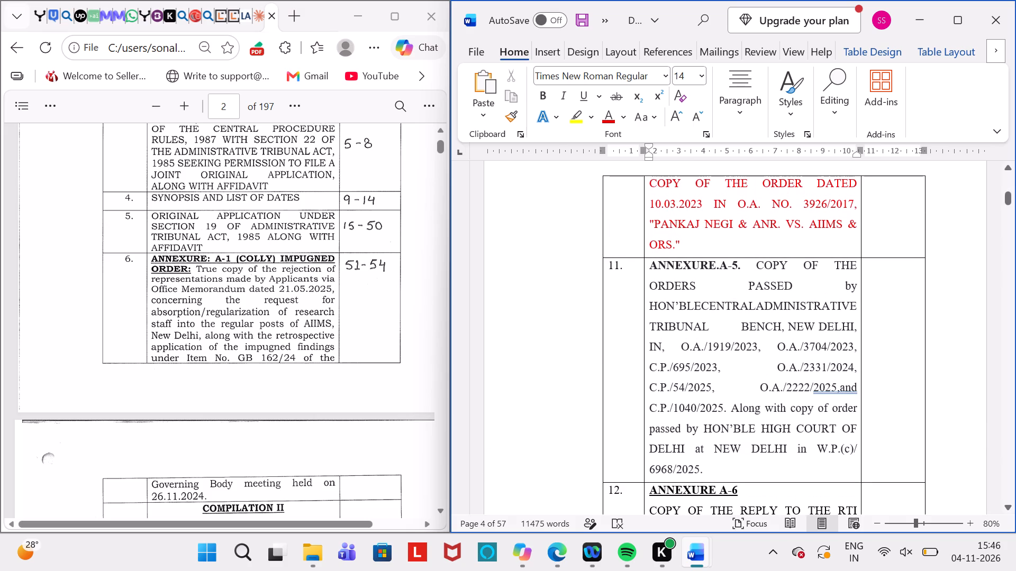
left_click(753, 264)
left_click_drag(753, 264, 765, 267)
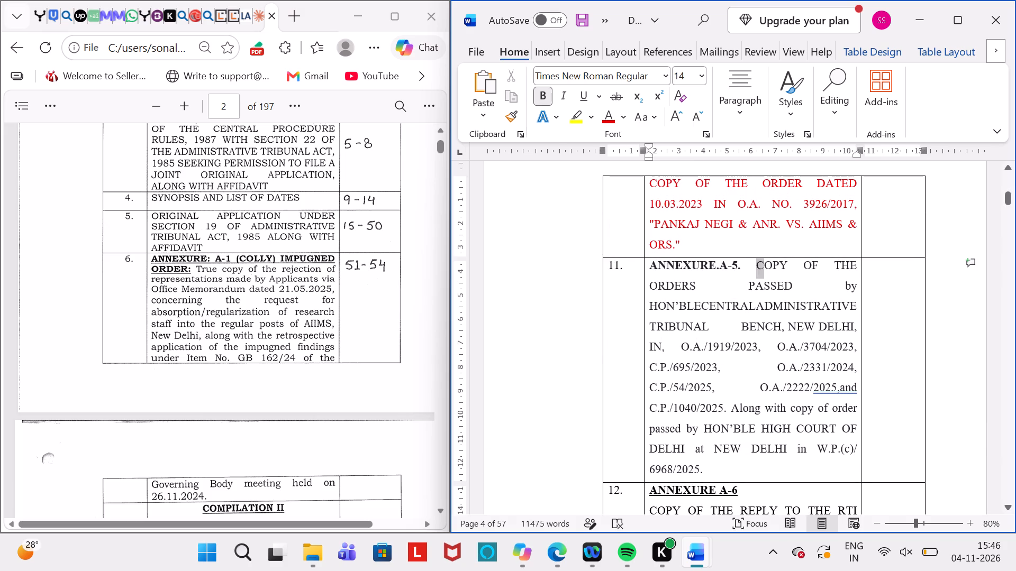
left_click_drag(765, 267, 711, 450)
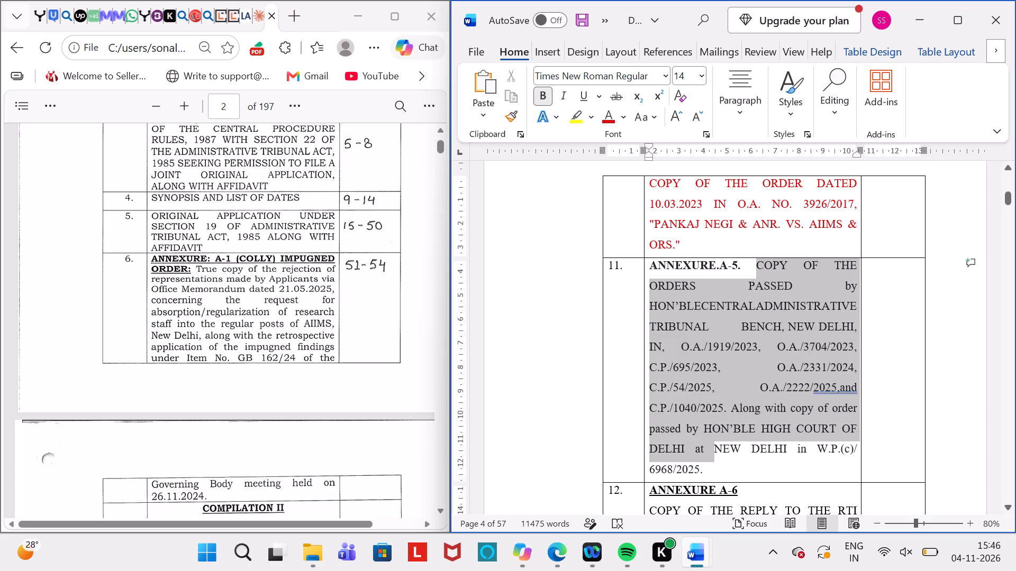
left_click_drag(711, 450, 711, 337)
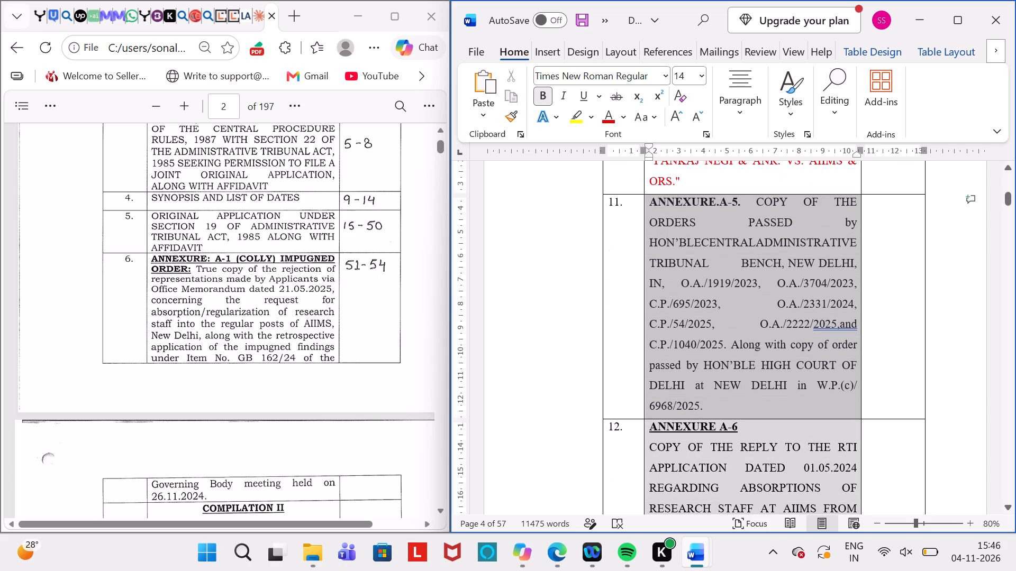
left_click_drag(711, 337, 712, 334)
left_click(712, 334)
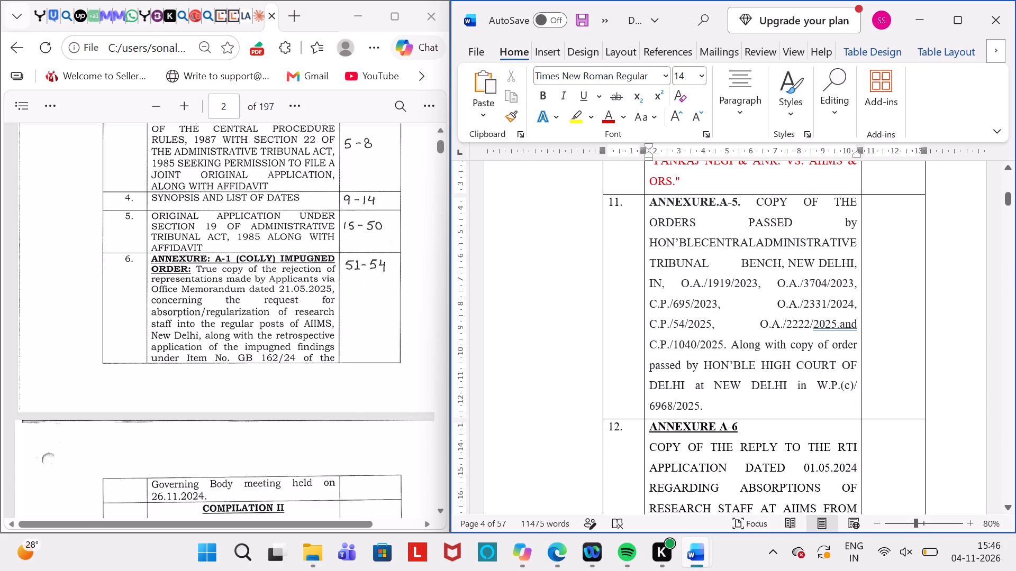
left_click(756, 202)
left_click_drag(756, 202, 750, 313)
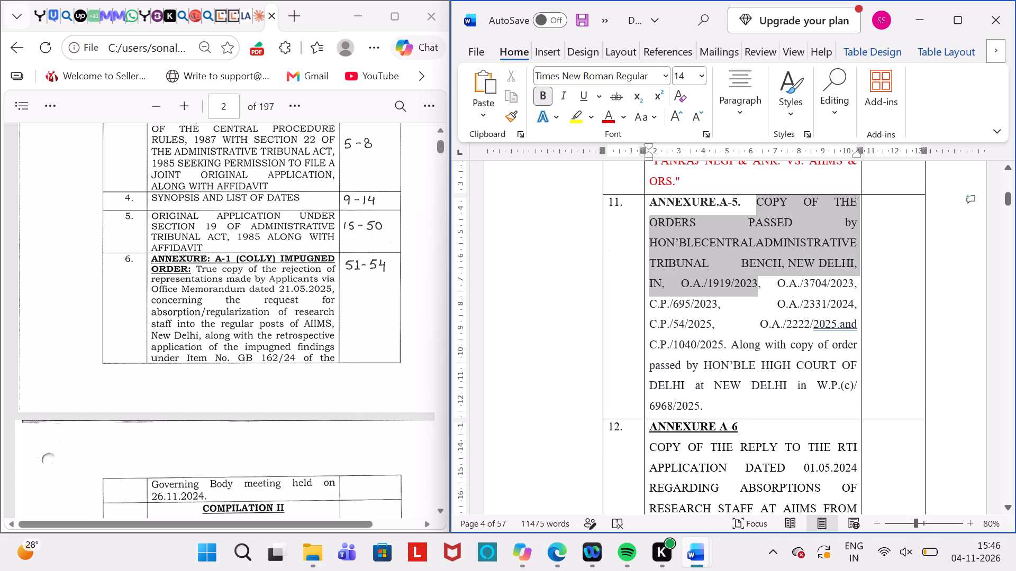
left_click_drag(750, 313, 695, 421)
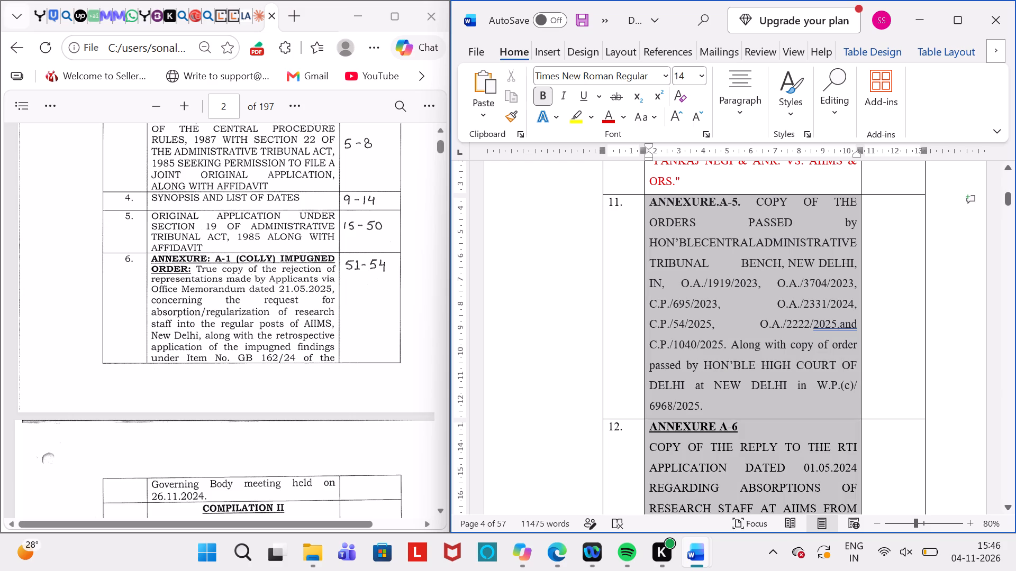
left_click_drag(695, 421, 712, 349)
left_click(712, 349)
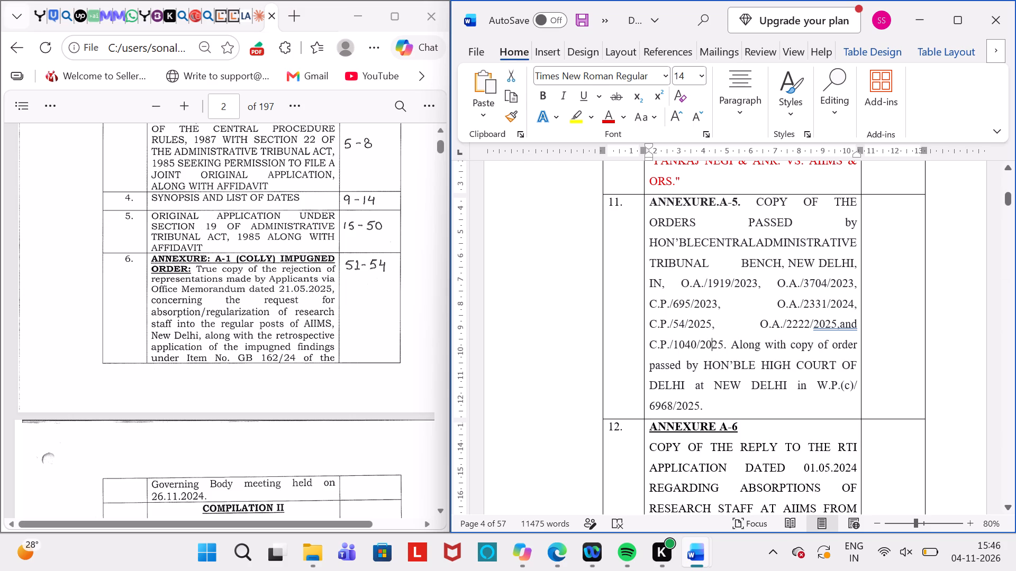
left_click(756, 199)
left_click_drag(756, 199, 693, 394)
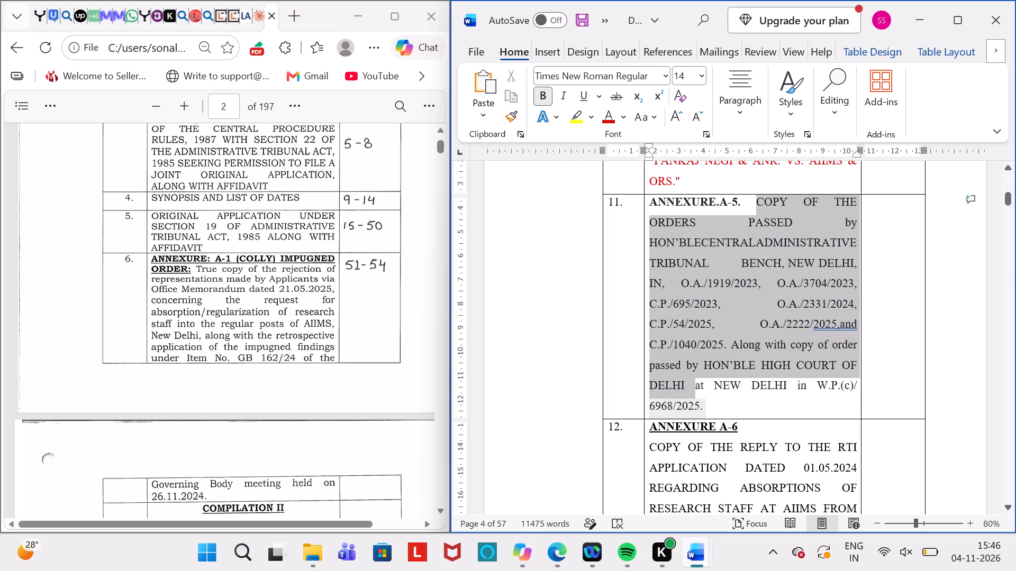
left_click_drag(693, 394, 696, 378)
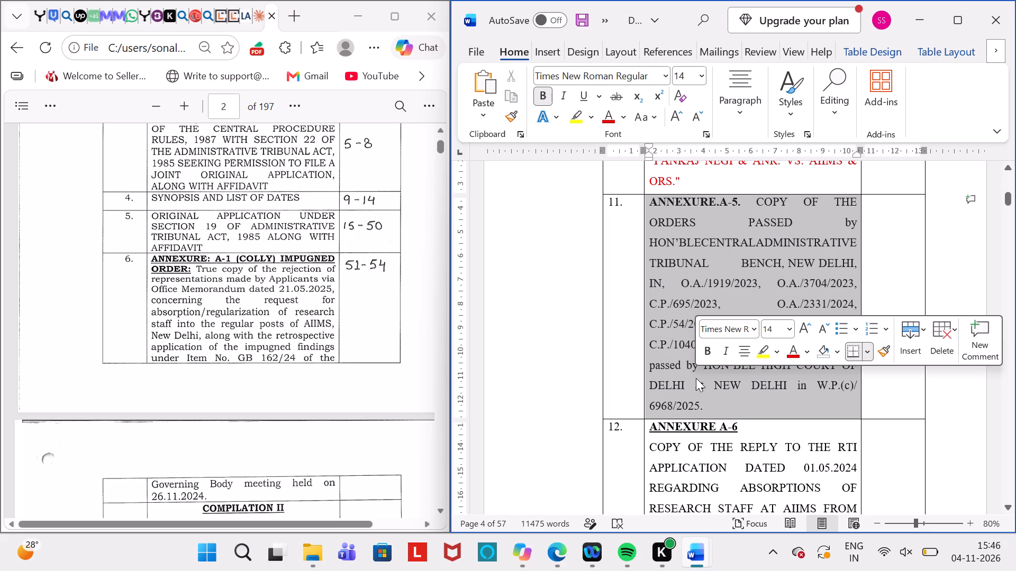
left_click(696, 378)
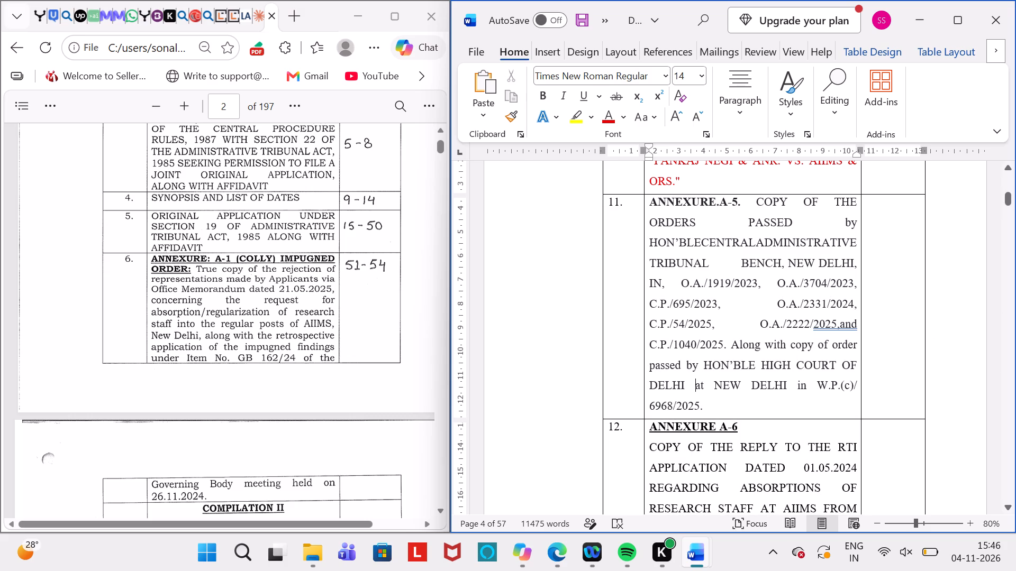
Select item 11's description text following the Annexure A-5 heading, starting from "COPY OF THE ORDERS PASSED".
left_click(755, 199)
left_click_drag(755, 199, 769, 198)
Copy item 11's full Annexure A-5 entry, from the heading through the High Court order reference W.P.(c)/6968/2025.
left_click_drag(769, 198, 708, 331)
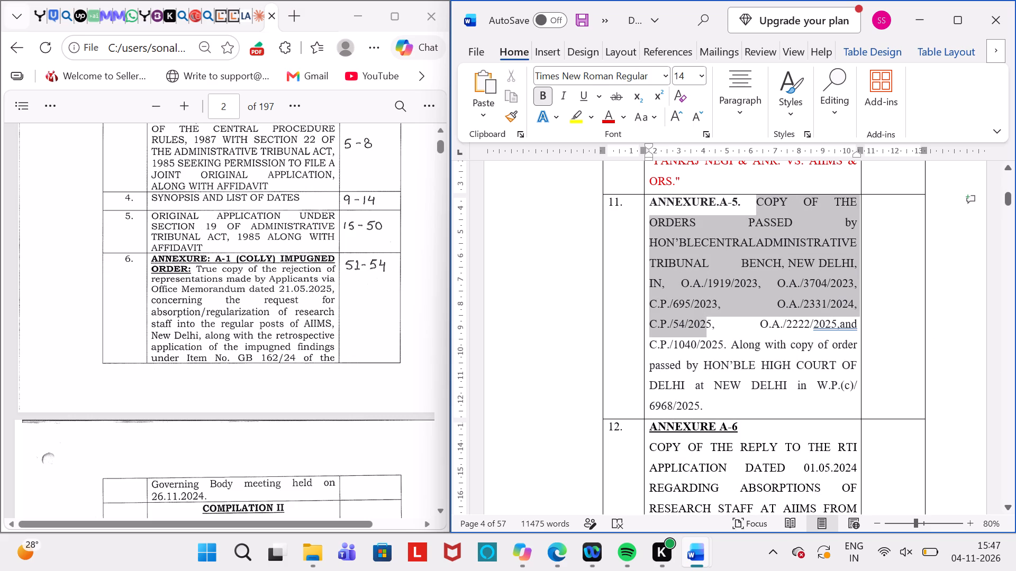
left_click_drag(708, 331, 695, 362)
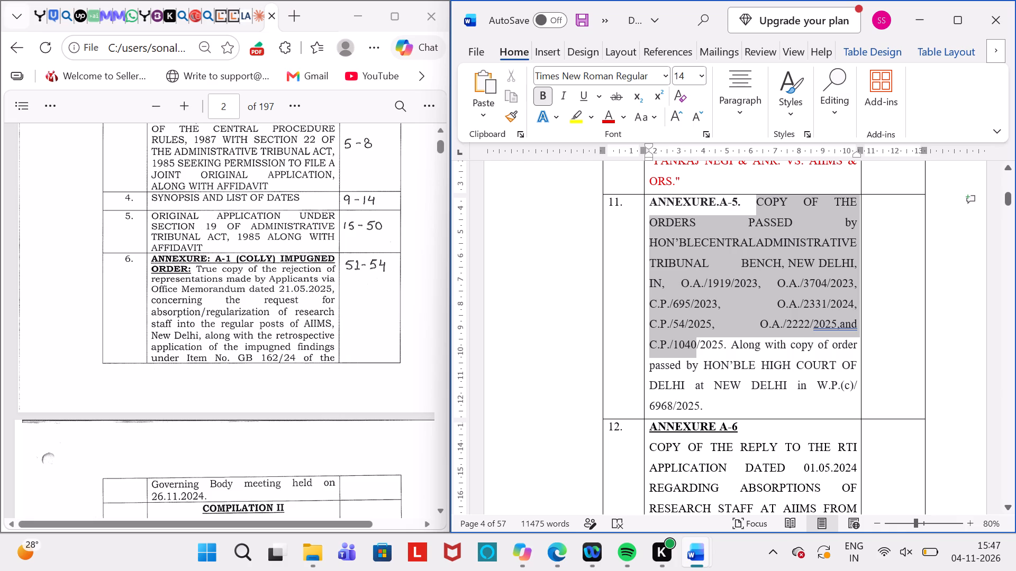
left_click_drag(695, 362, 697, 426)
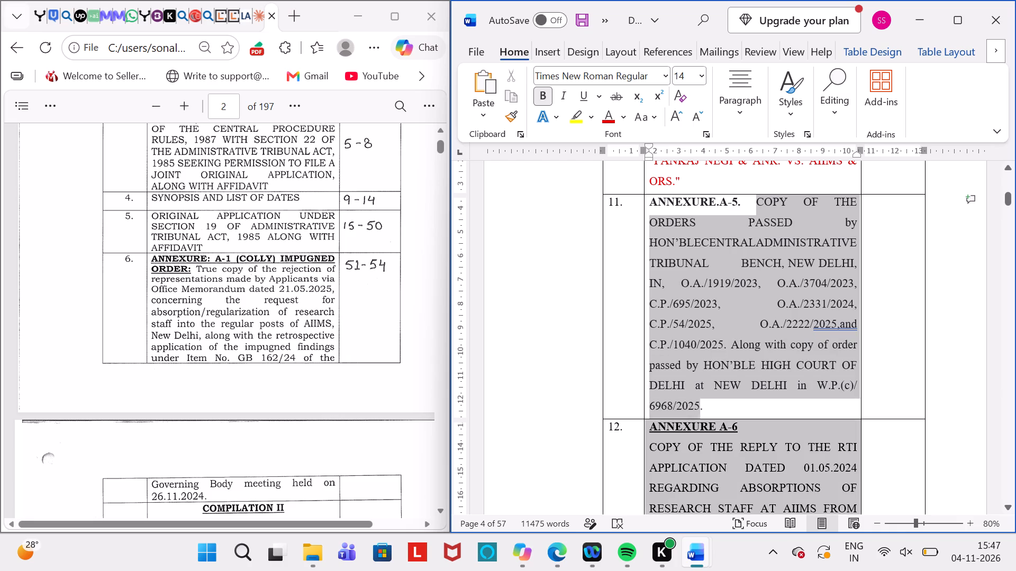
left_click_drag(697, 426, 696, 375)
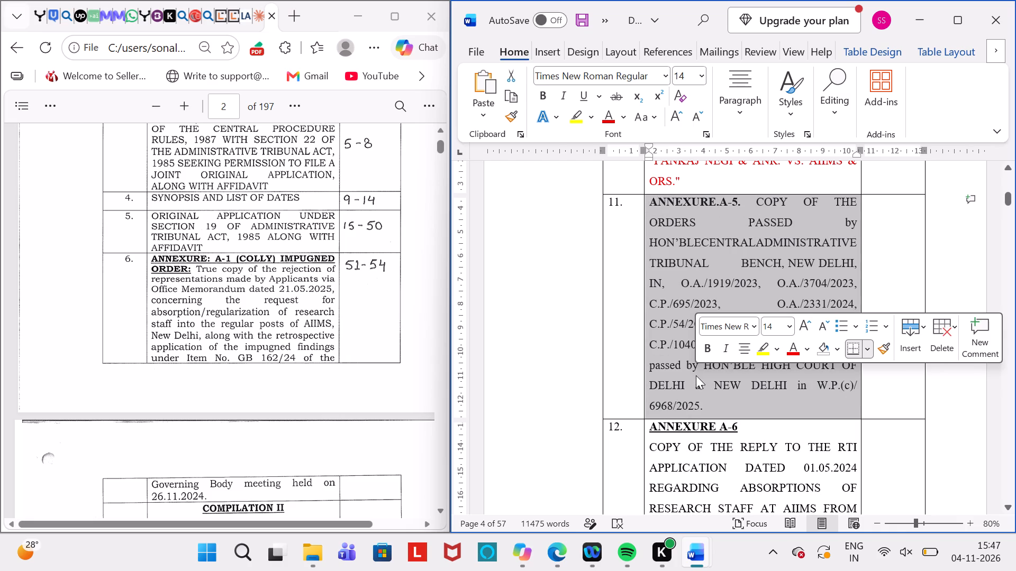
key("ctrl+c")
key("ctrl+c")
key("ctrl+c")
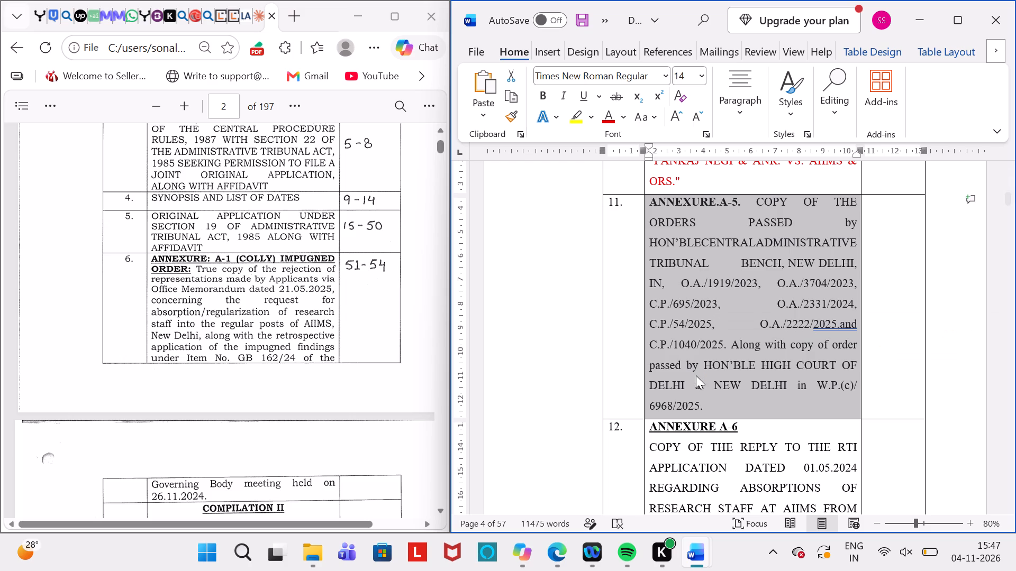
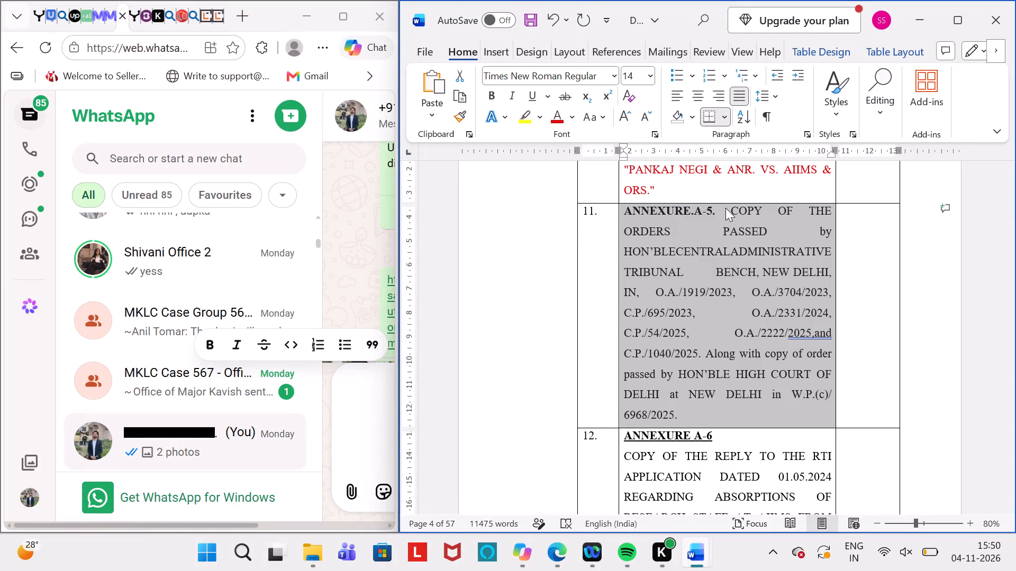
Cut the whole Annexure A-5 entry, heading and description, out of item 11 in the index table.
key("ctrl+x")
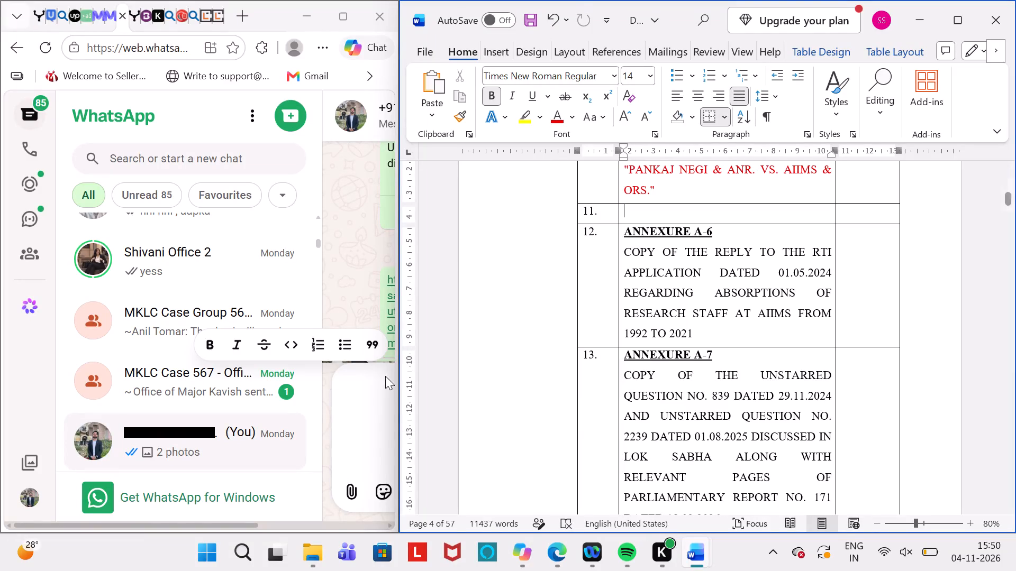
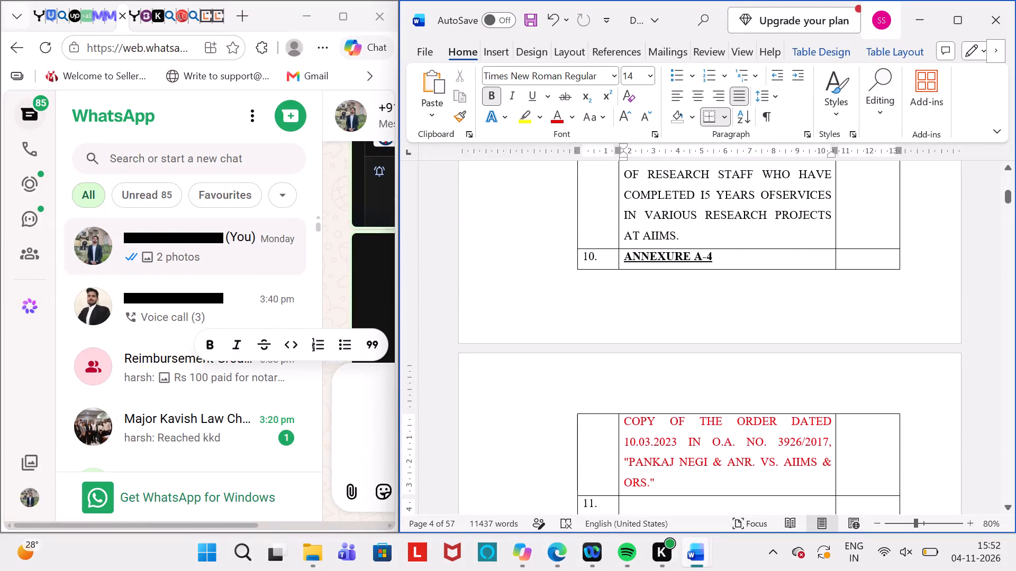
Paste the copied Annexure A-5 entry, with the Tribunal and High Court order details, into the empty description cell of item 11.
scroll(704, 211, "down", 2)
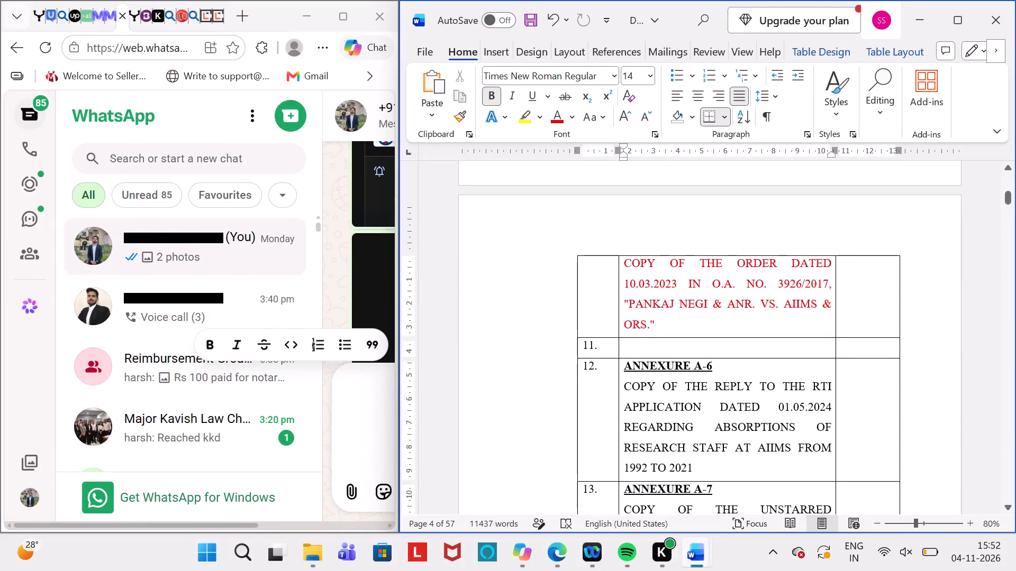
left_click(640, 348)
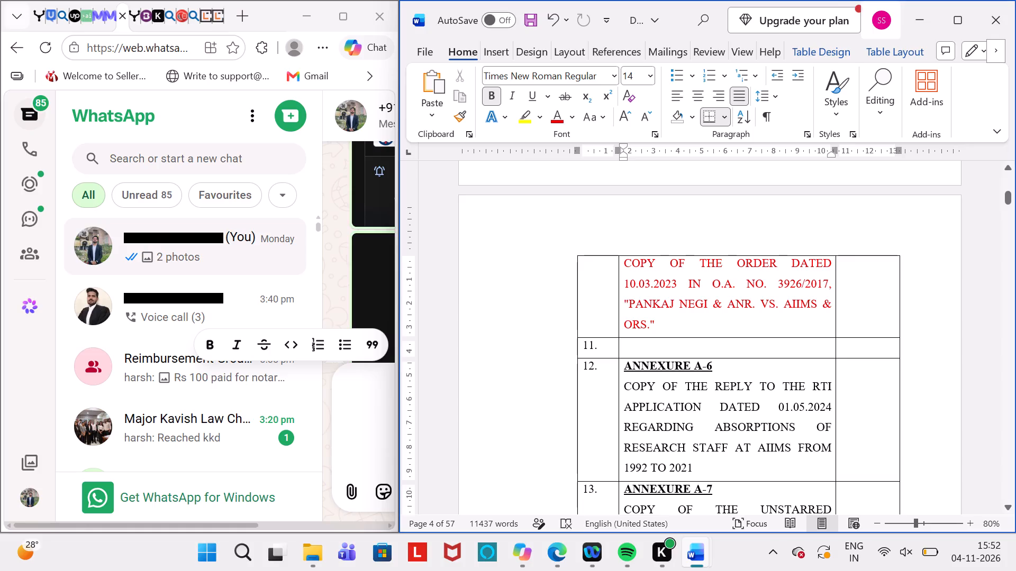
key("ctrl+v")
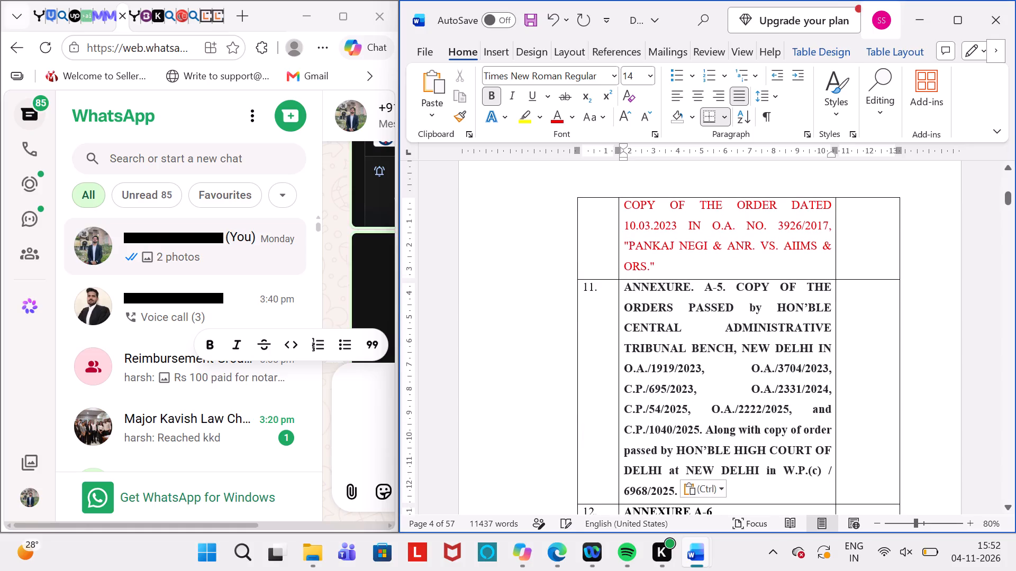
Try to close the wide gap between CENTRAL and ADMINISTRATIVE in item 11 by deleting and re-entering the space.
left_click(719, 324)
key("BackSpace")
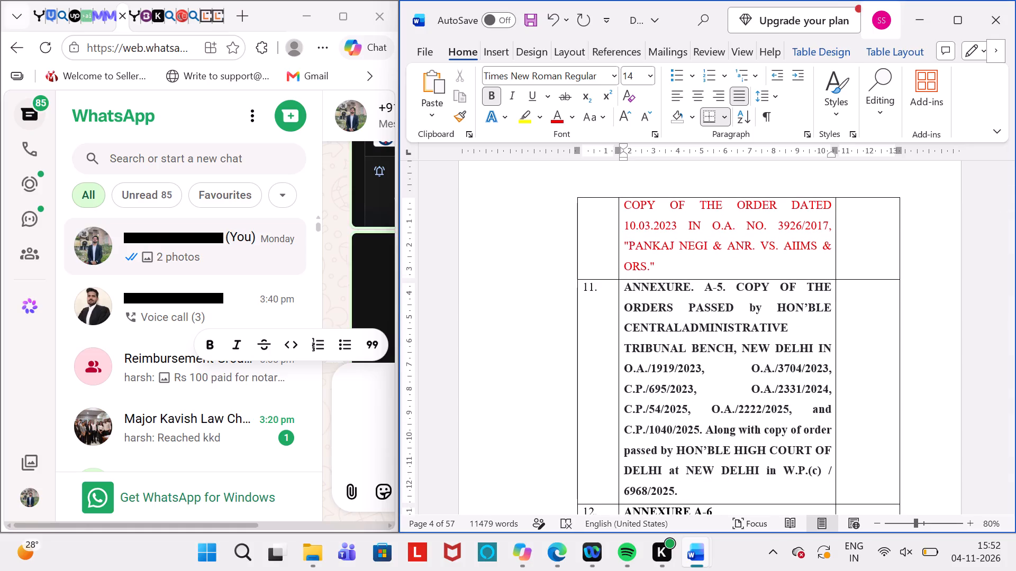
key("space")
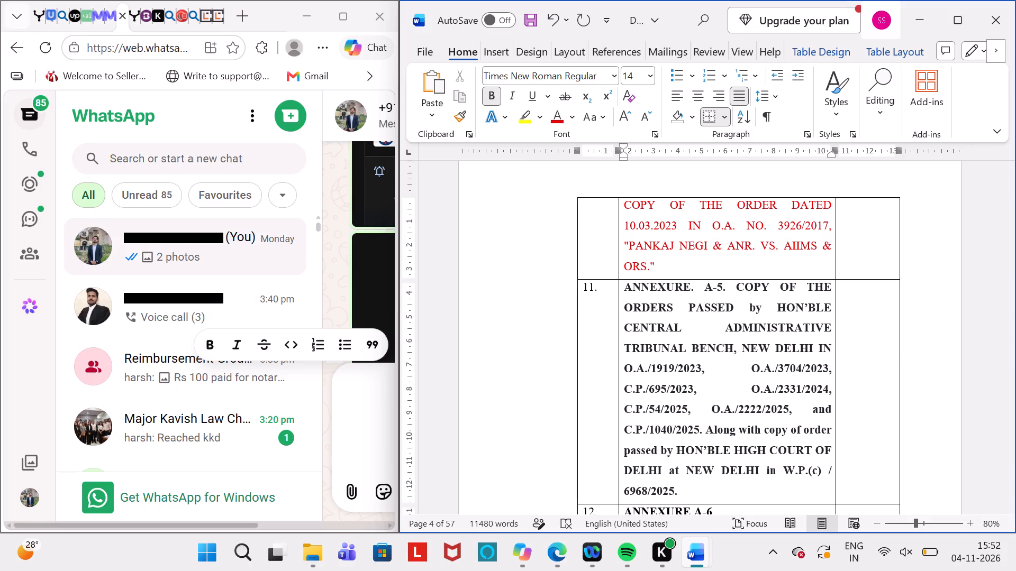
Insert a line break after "ANNEXURE. A-5." in item 11 so the description starts on its own line.
left_click(733, 285)
key("shift+Return")
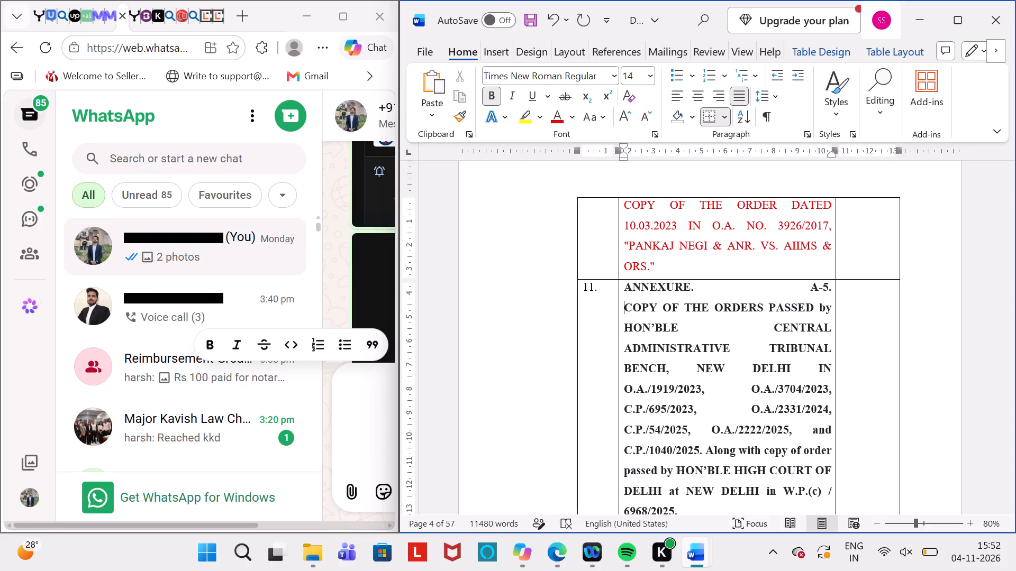
left_click(788, 290)
left_click(627, 283)
Copy item 11's entire entry, from "ANNEXURE. A-5." through the final "6968/2025.".
scroll(627, 283, "down", 1)
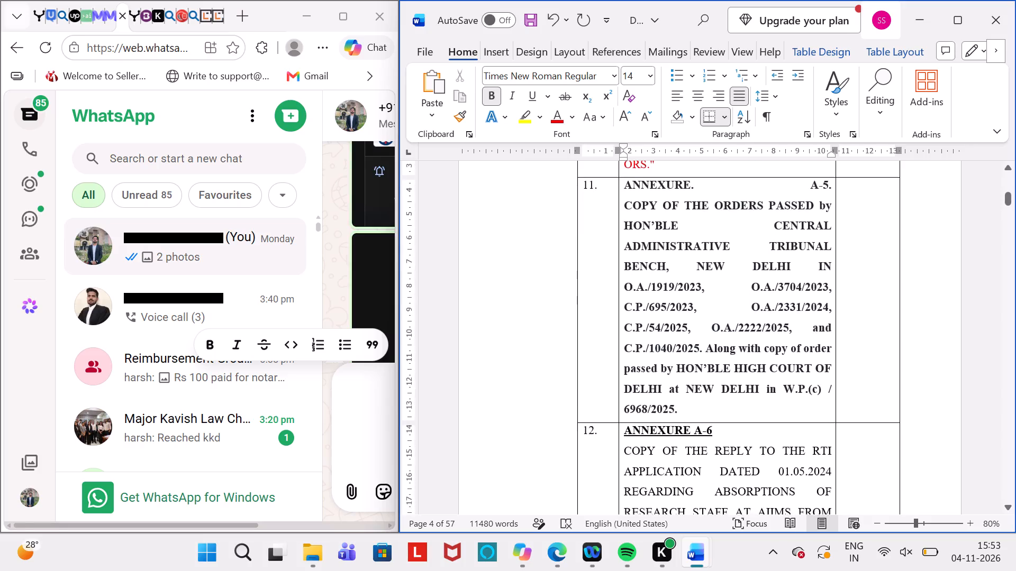
scroll(627, 283, "down", 1)
scroll(627, 283, "up", 1)
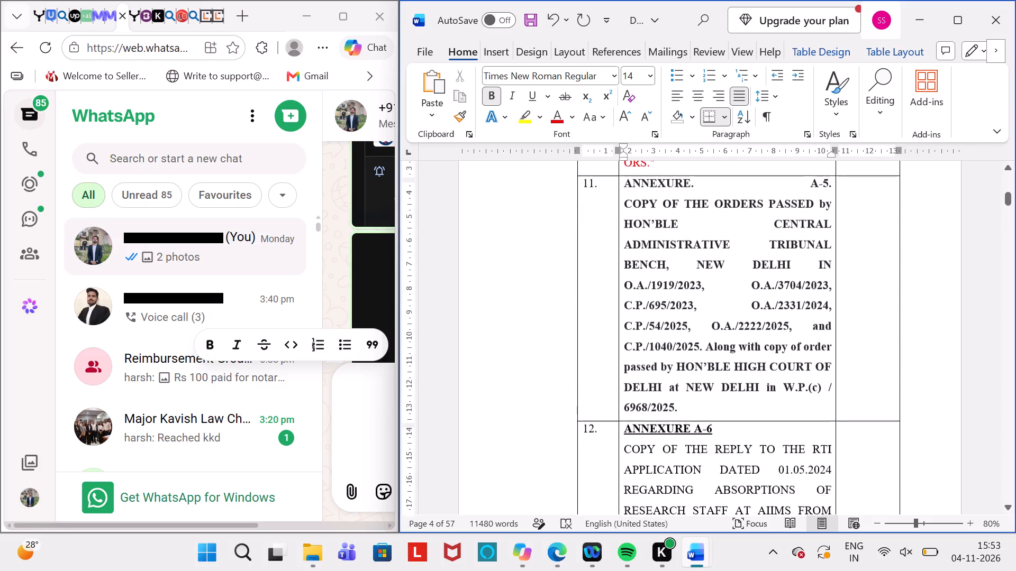
scroll(627, 283, "up", 1)
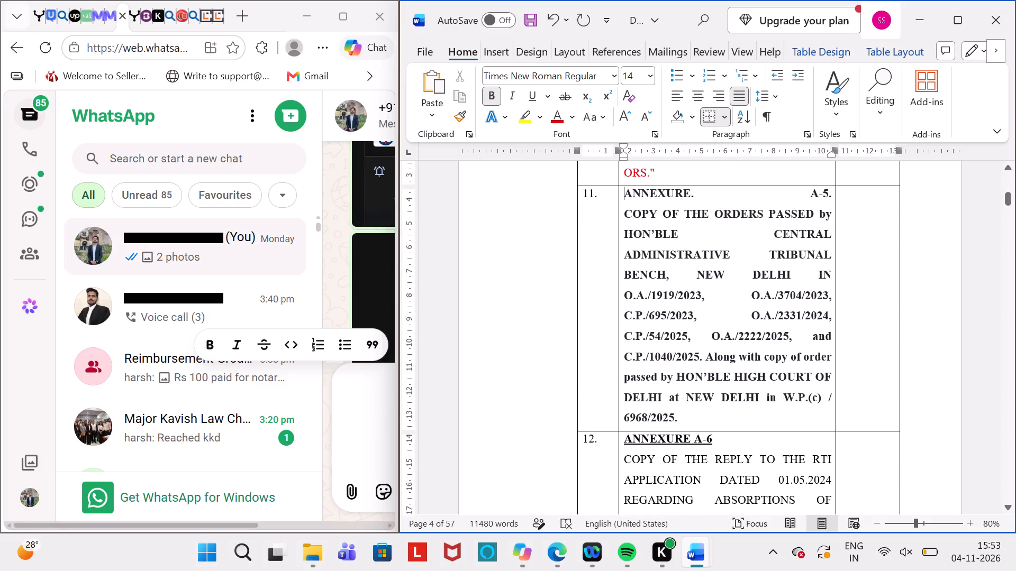
left_click(627, 196)
left_click_drag(627, 196, 679, 262)
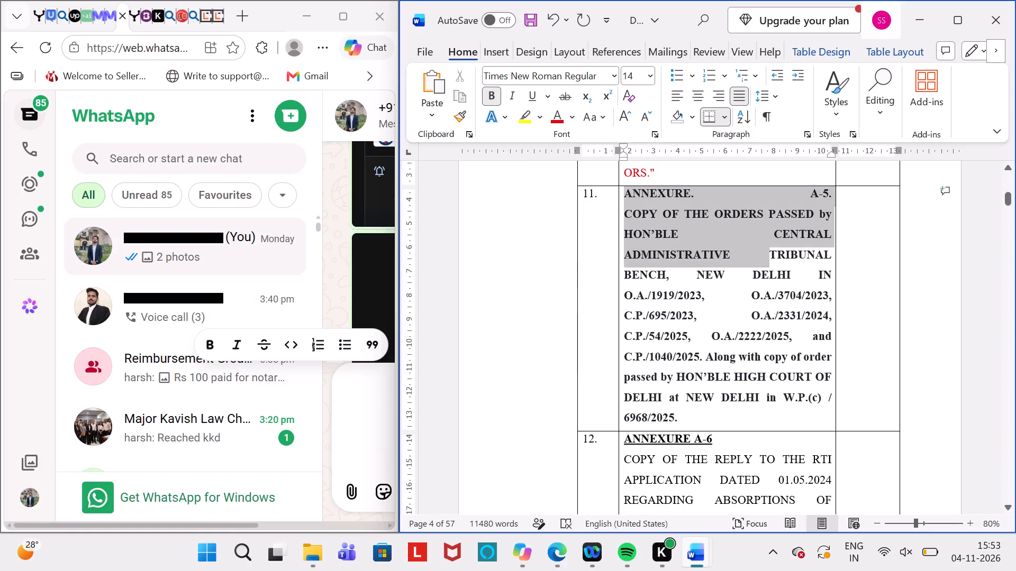
left_click_drag(679, 262, 679, 417)
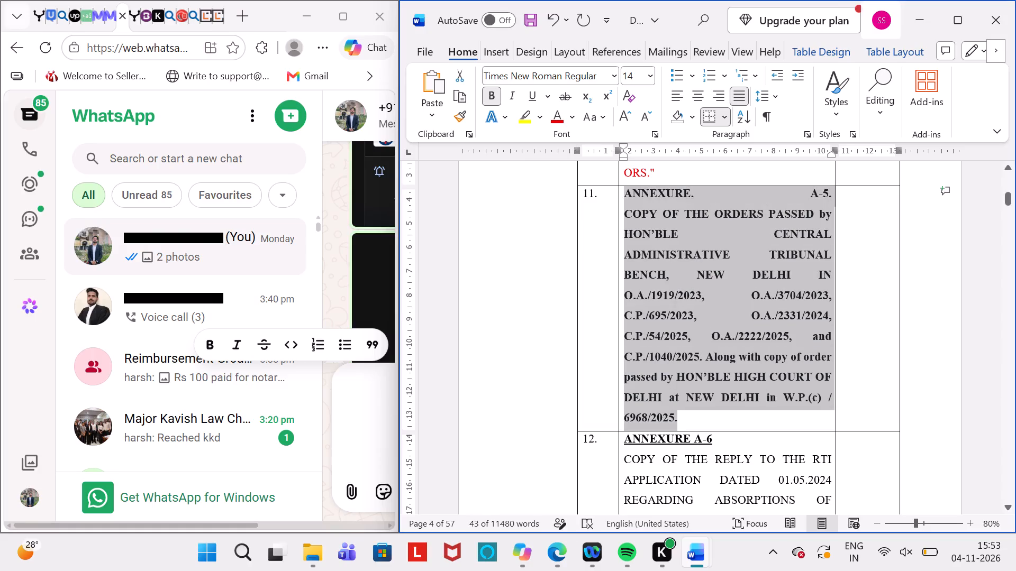
Copy item 11's selected Annexure A-5 entry, from its heading through "W.P.(c) / 6968/2025".
key("ctrl+c")
key("ctrl+c")
key("ctrl+c")
key("ctrl+c")
key("ctrl+c")
key("ctrl+c")
key("ctrl+c")
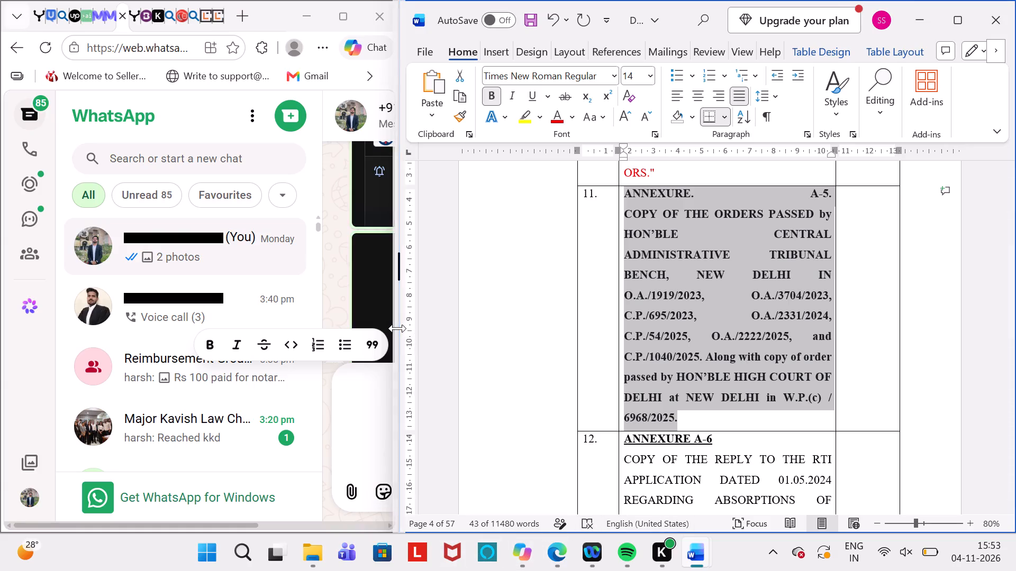
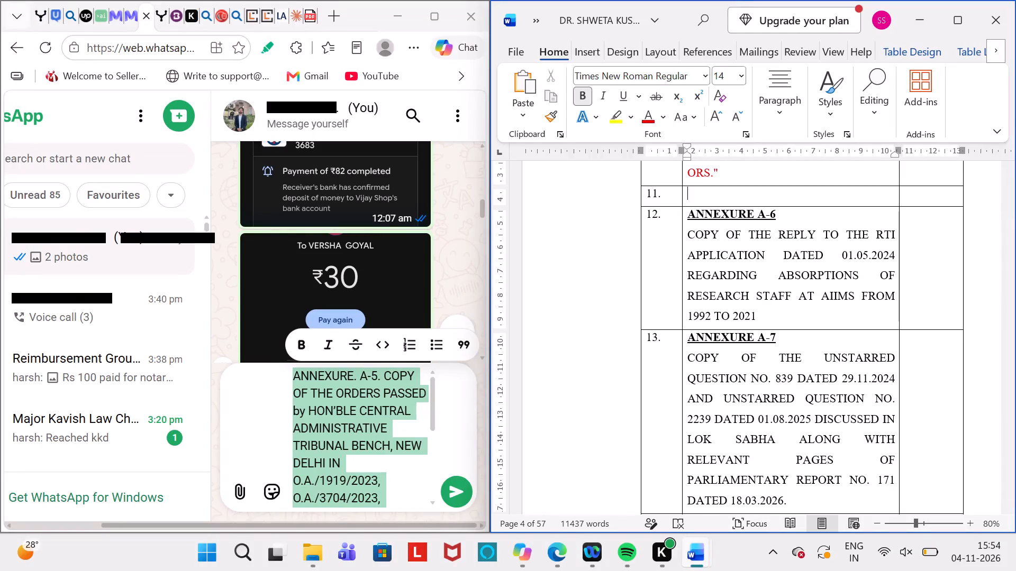
Enter the bold heading "ANNEXURE A-5." in the empty description cell of item 11 in the Word index.
left_click(712, 200)
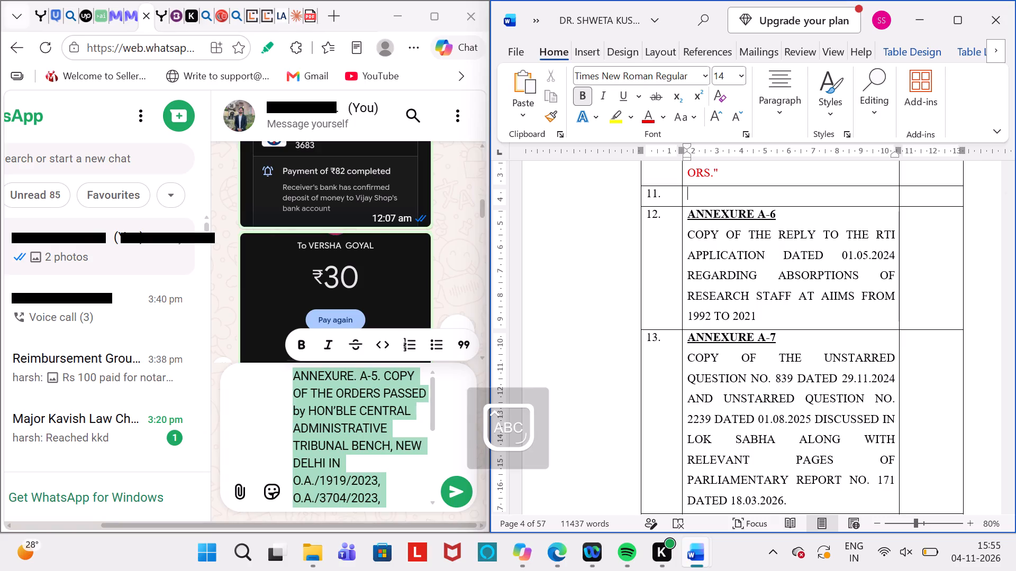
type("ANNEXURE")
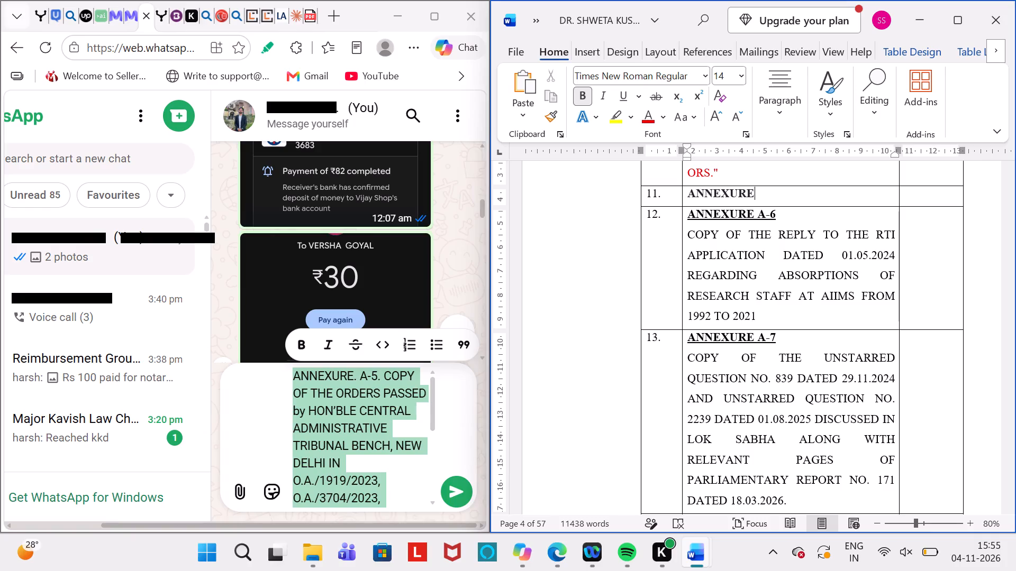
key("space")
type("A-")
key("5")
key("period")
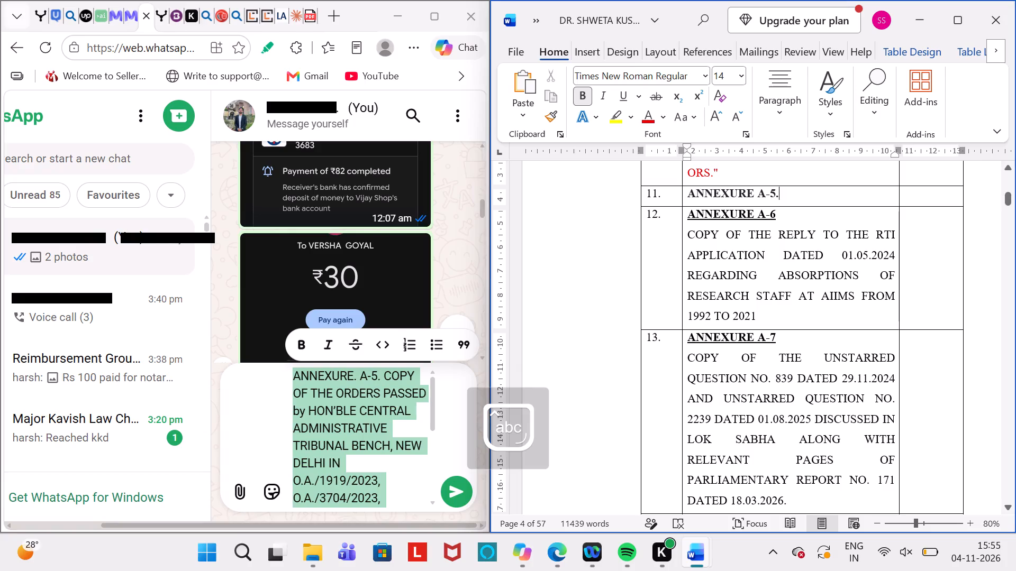
Add a space after the heading "ANNEXURE A-5." in item 11's row of the index table.
left_click(691, 192)
left_click_drag(691, 192, 708, 192)
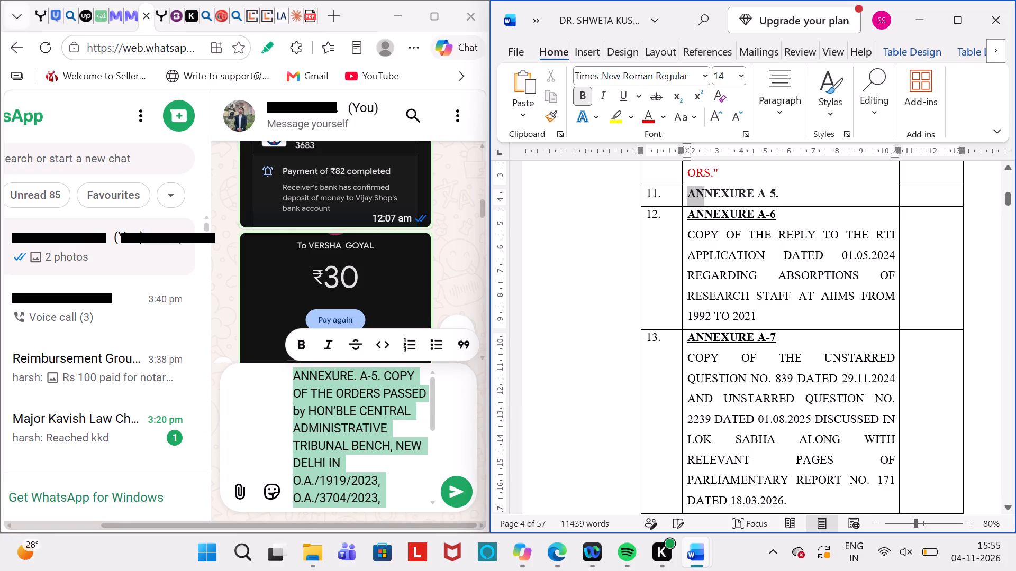
left_click_drag(708, 192, 761, 194)
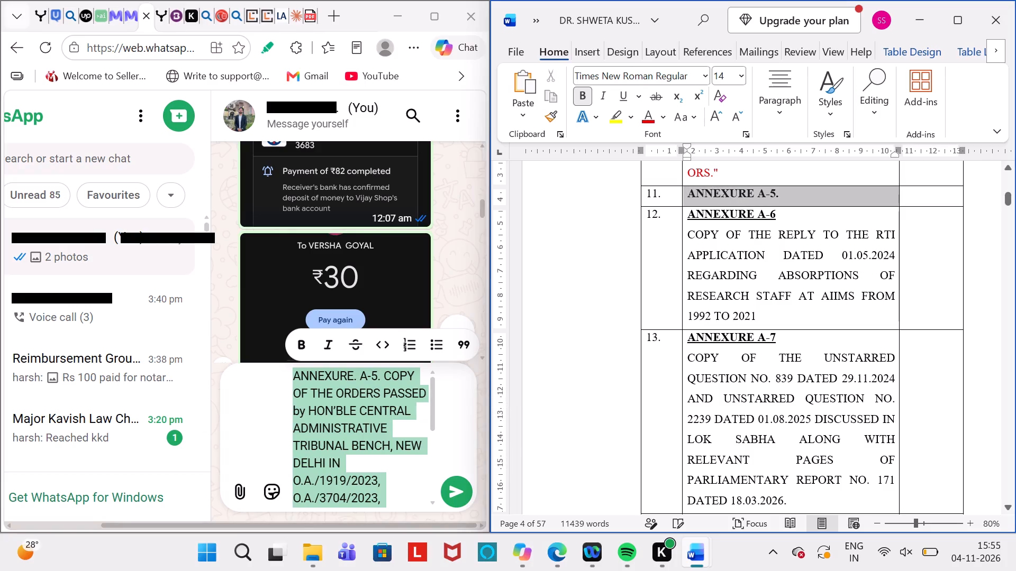
left_click_drag(761, 194, 778, 194)
left_click(778, 194)
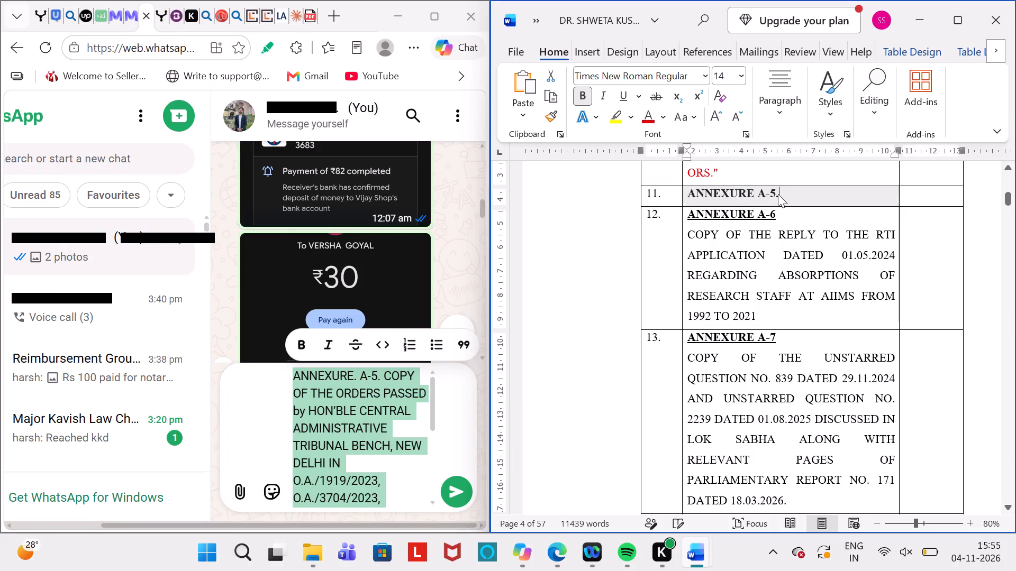
key("space")
Underline the heading text "ANNEXURE A-5" in item 11, leaving out its trailing full stop.
left_click(772, 194)
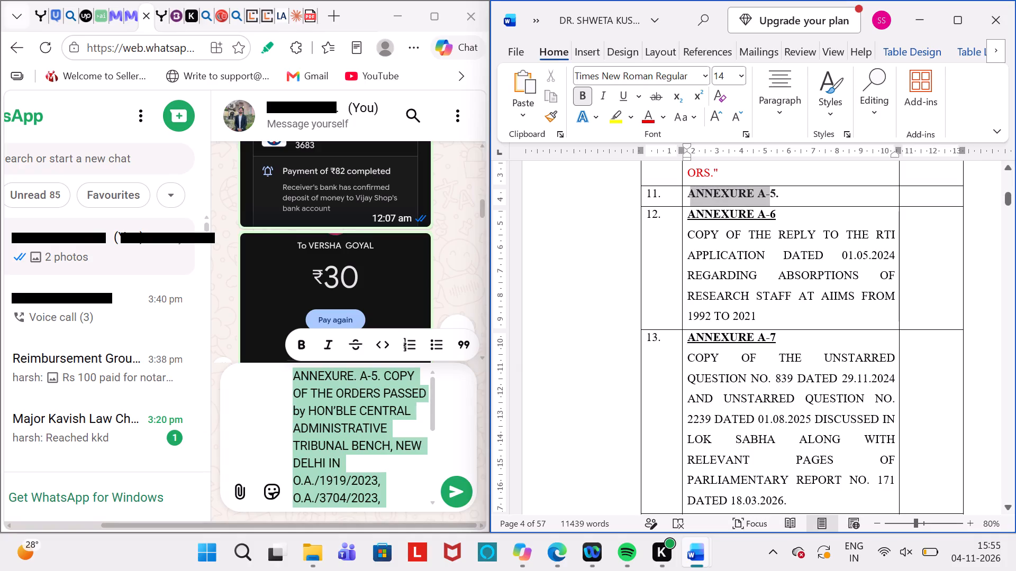
left_click(773, 191)
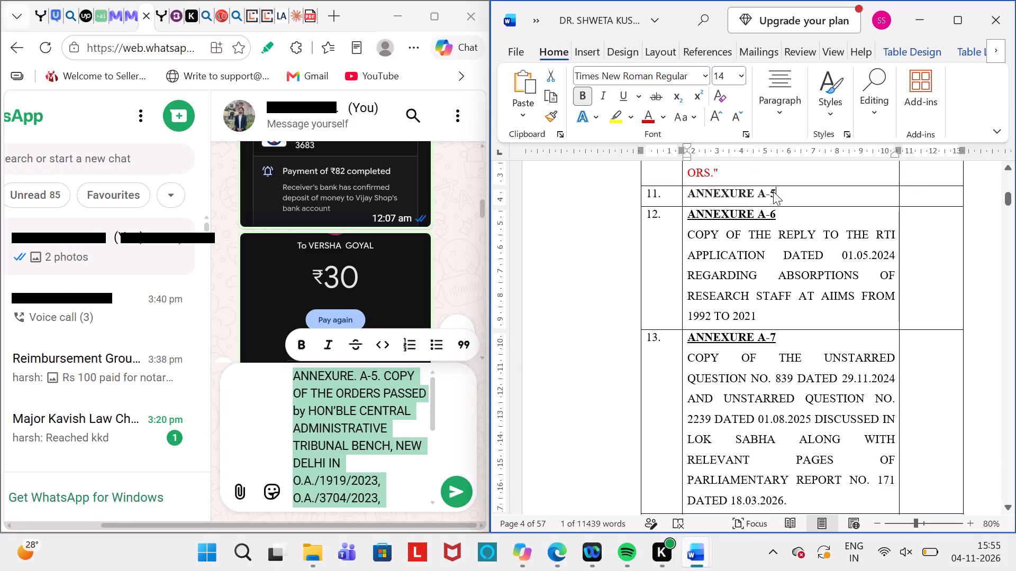
key("shift+Left")
key("shift+Left")
key("shift+Left")
key("shift+Left")
key("shift+Left")
key("shift+Left")
key("shift+Left")
key("shift+Left")
key("shift+Left")
key("shift+Left")
key("shift+Left")
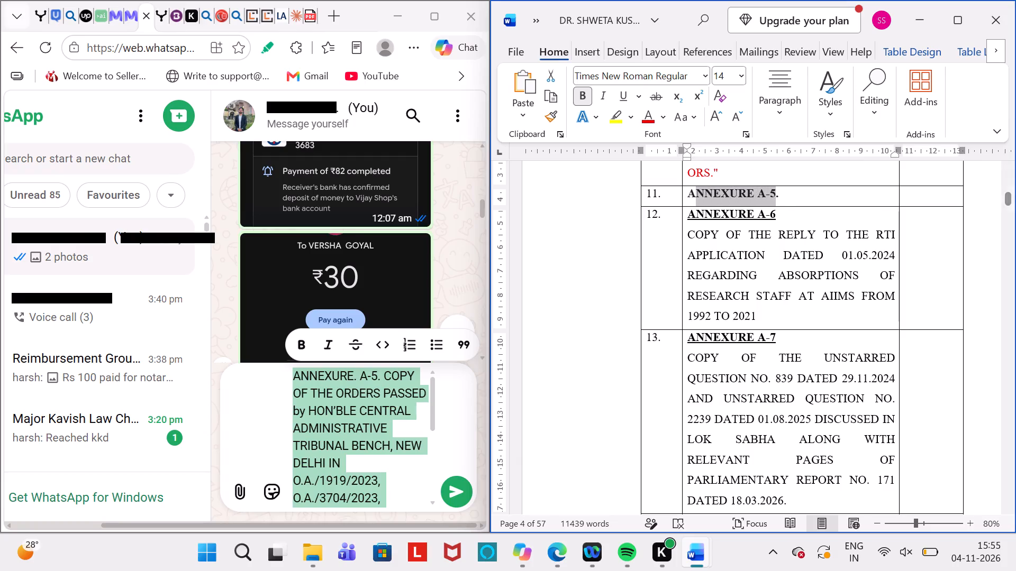
key("shift+Left")
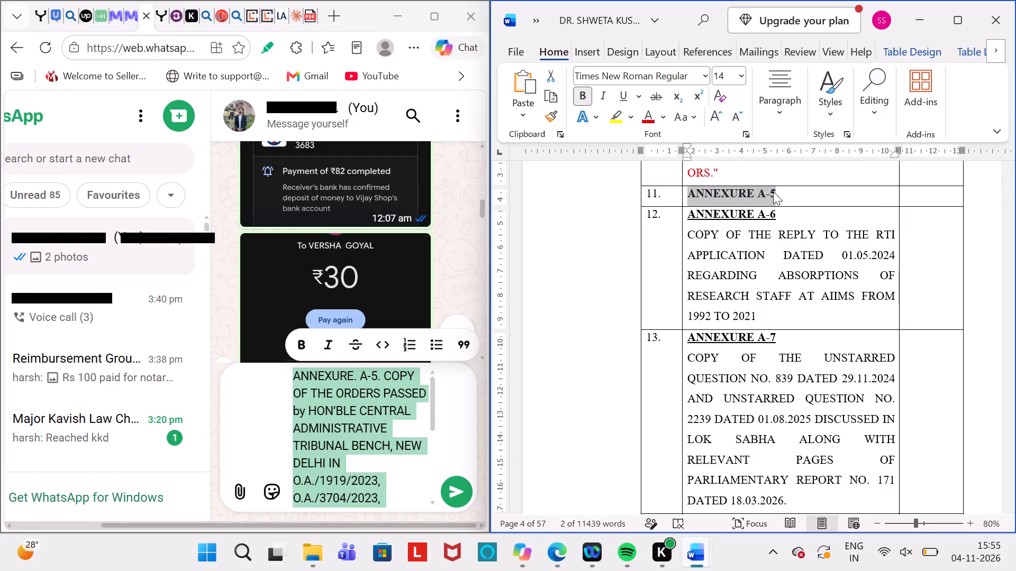
left_click(625, 103)
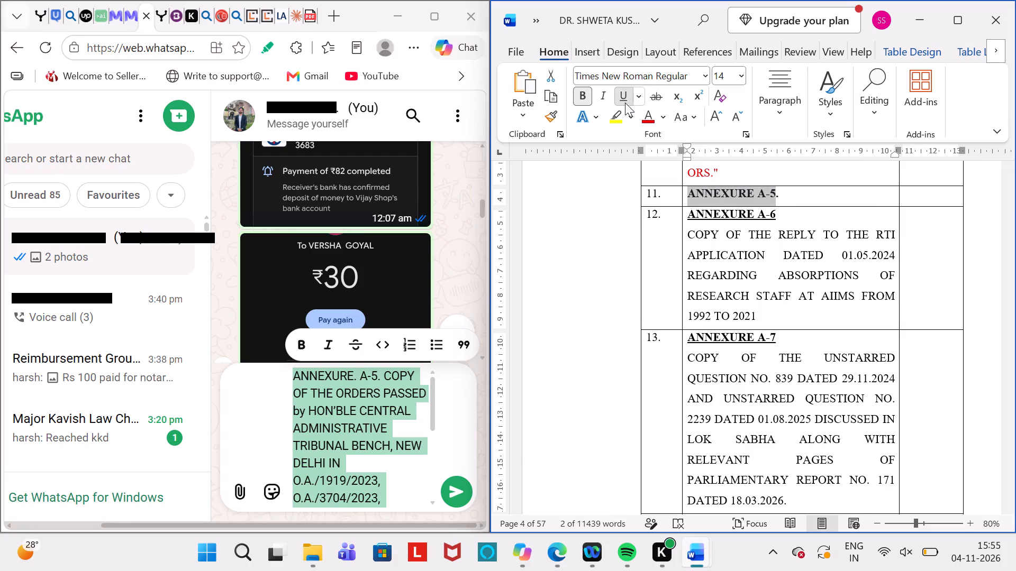
Begin item 11's description after the heading "ANNEXURE A-5." with the words "Copy of".
left_click(788, 194)
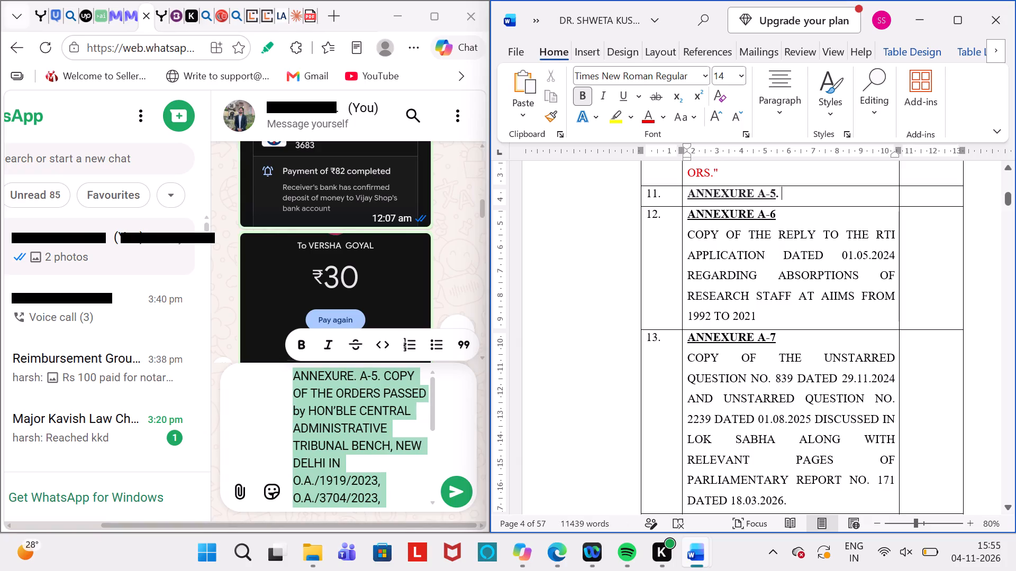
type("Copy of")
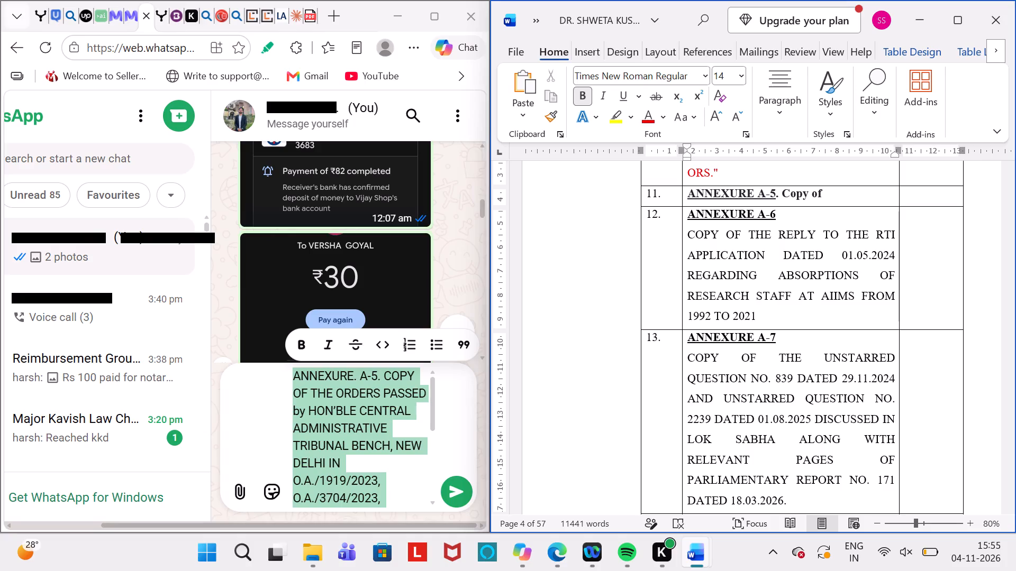
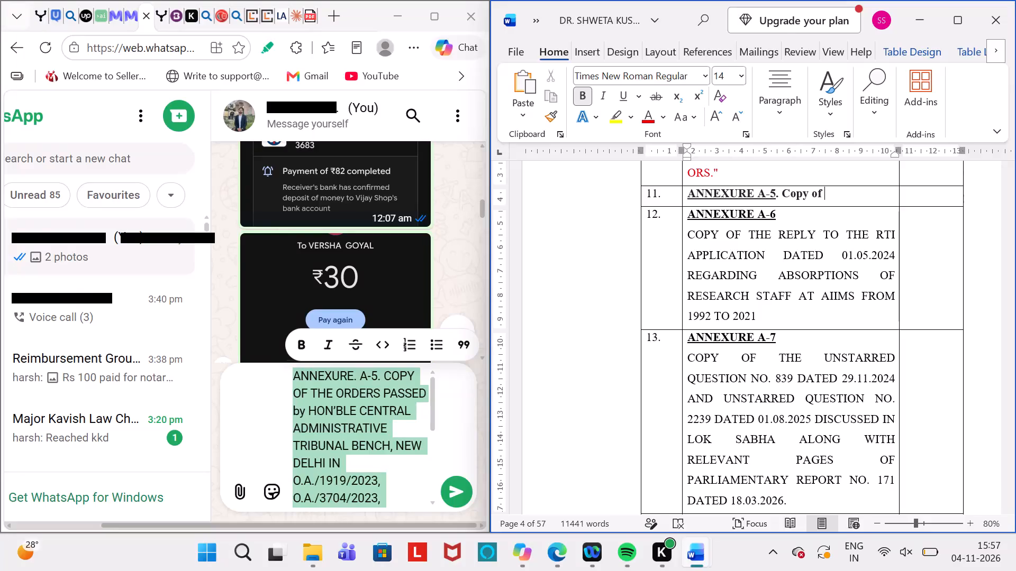
Continue item 11's Annexure A-5 description after "Copy of" with the words "the orders".
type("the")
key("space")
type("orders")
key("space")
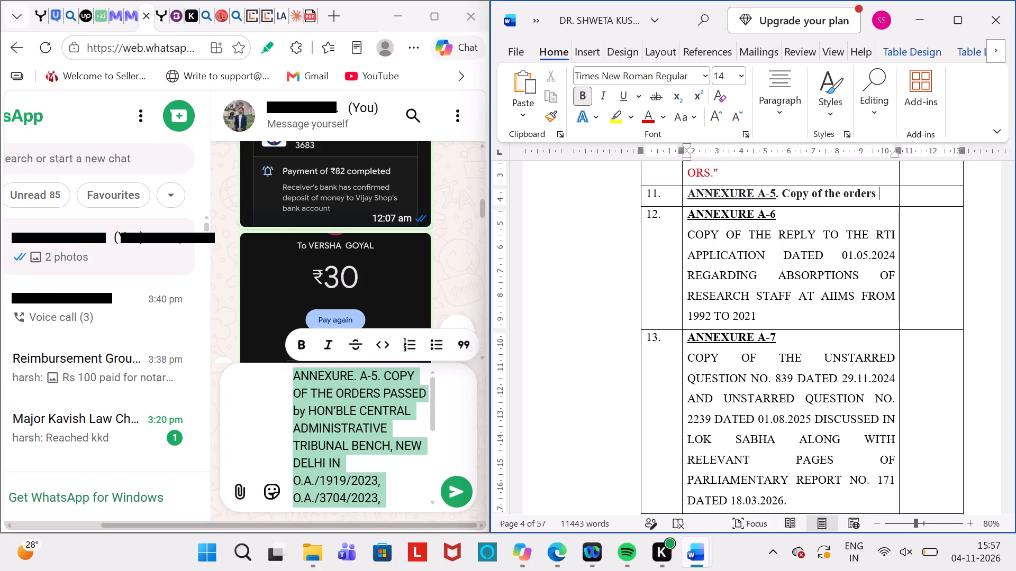
Continue item 11's description after "Copy of the orders" with "passed by".
type("passed bby")
key("space")
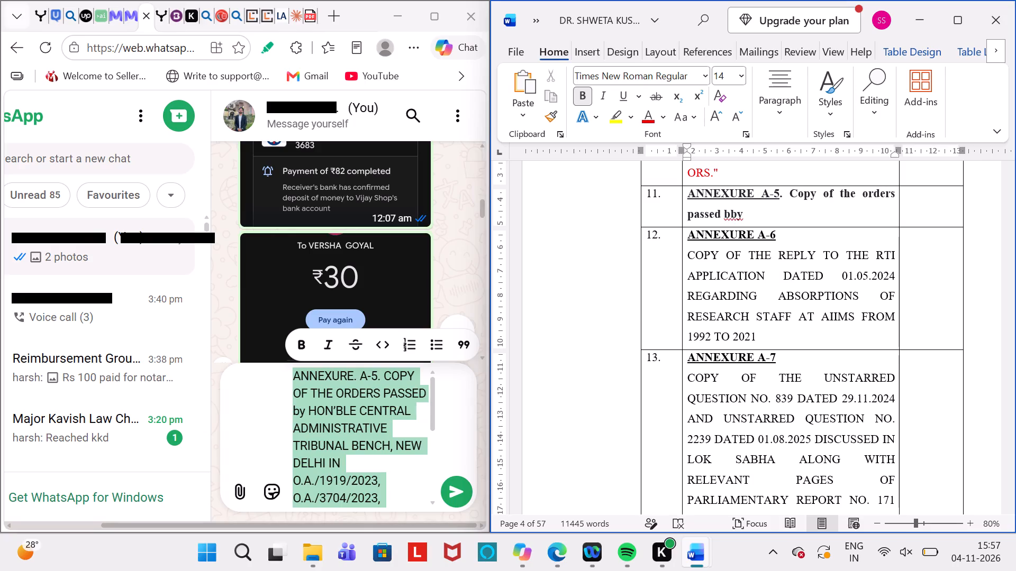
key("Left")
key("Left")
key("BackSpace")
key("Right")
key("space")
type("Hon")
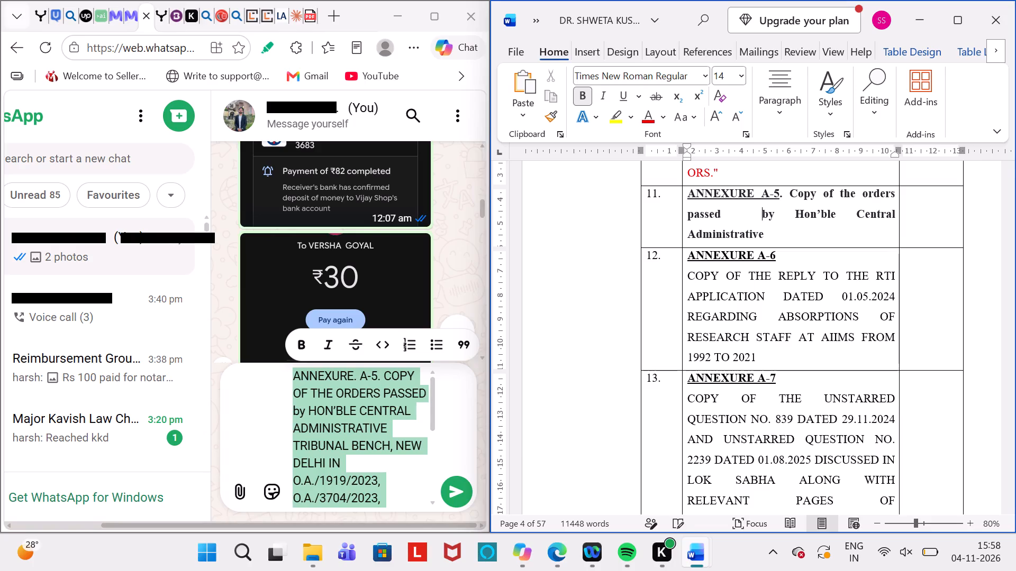
Continue item 11's description after "Administrative" with "Tribunal".
left_click(788, 236)
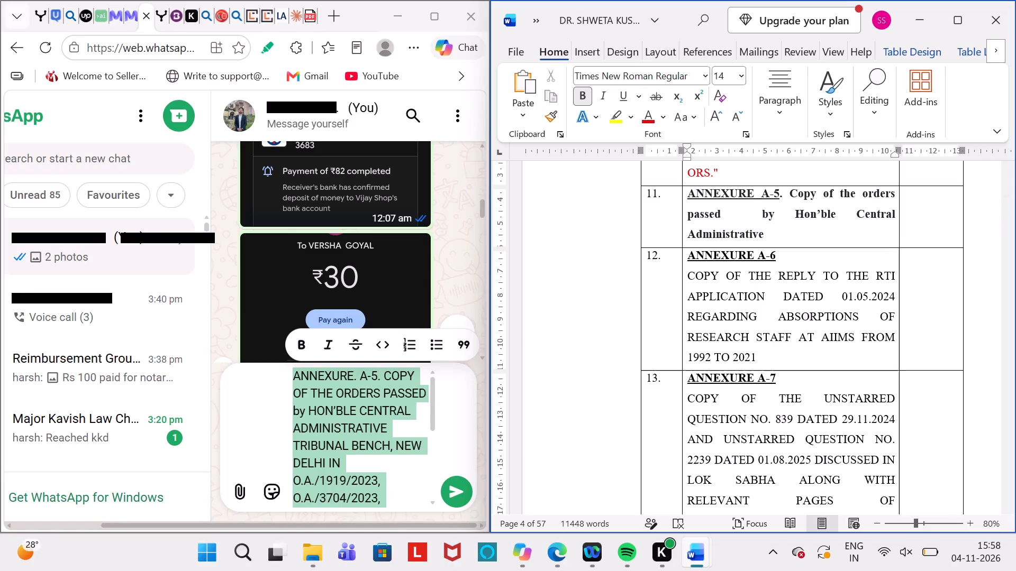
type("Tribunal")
Extend item 11's description after "Administrative Tribunal" with "Bench,New Delhi", with only the D of Delhi capitalised.
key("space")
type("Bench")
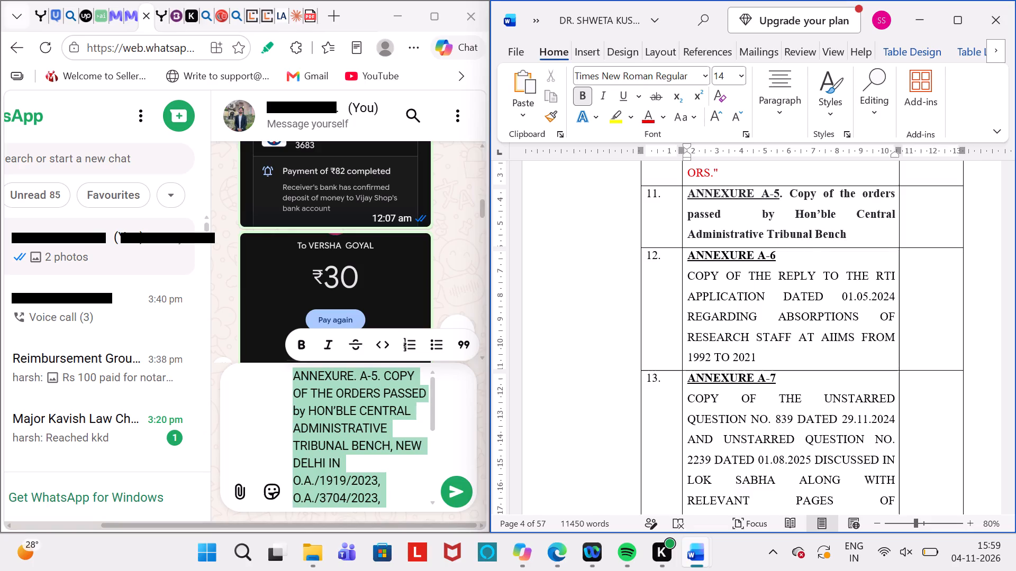
key("comma")
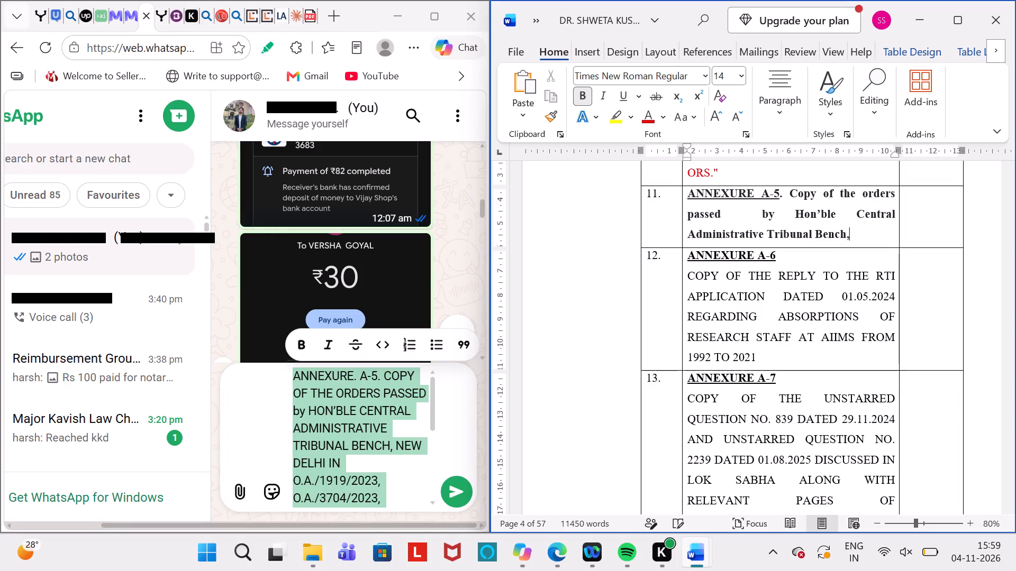
type("New")
key("space")
type("DElhi")
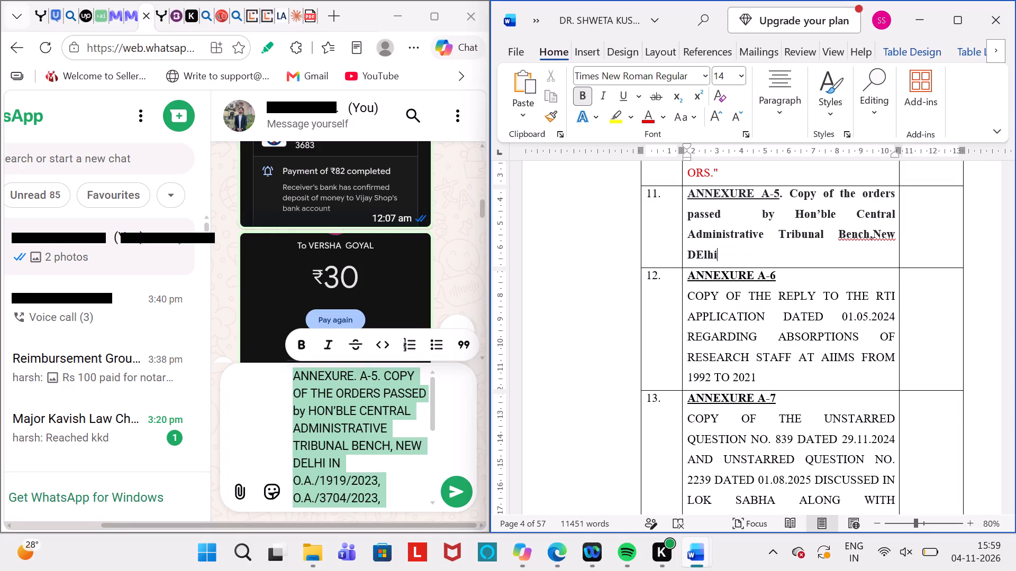
key("Up")
key("Down")
key("Left")
key("Left")
key("Left")
key("BackSpace")
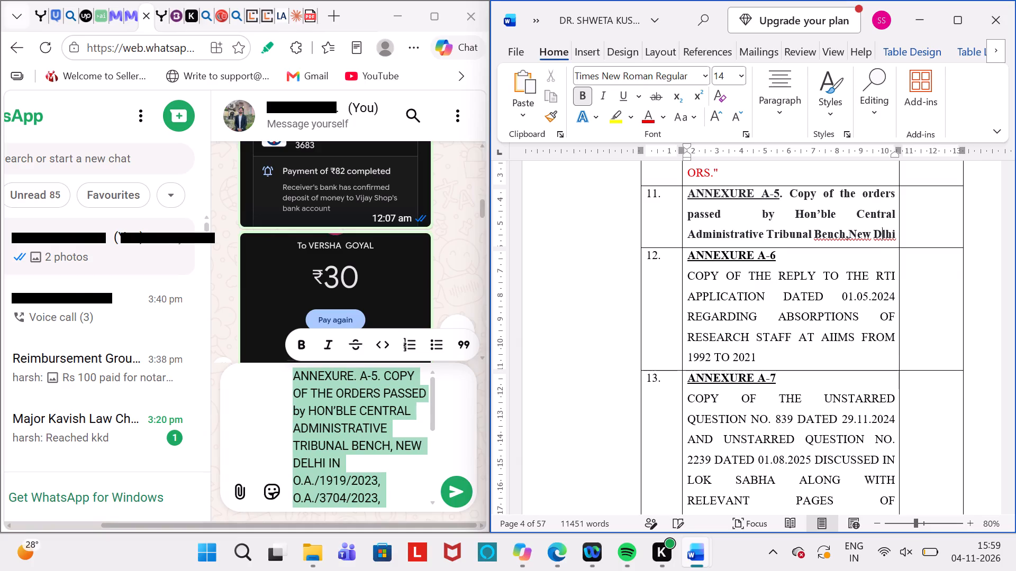
key("e")
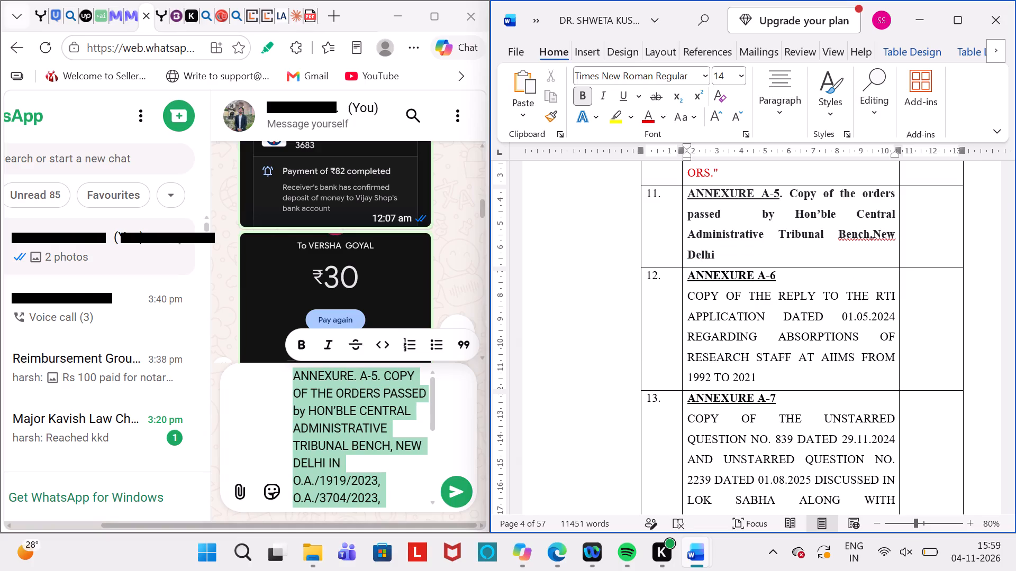
left_click(790, 254)
Insert a space between the comma after "Bench" and "New" in item 11, leaving the cursor after "Delhi".
left_click(873, 236)
key("space")
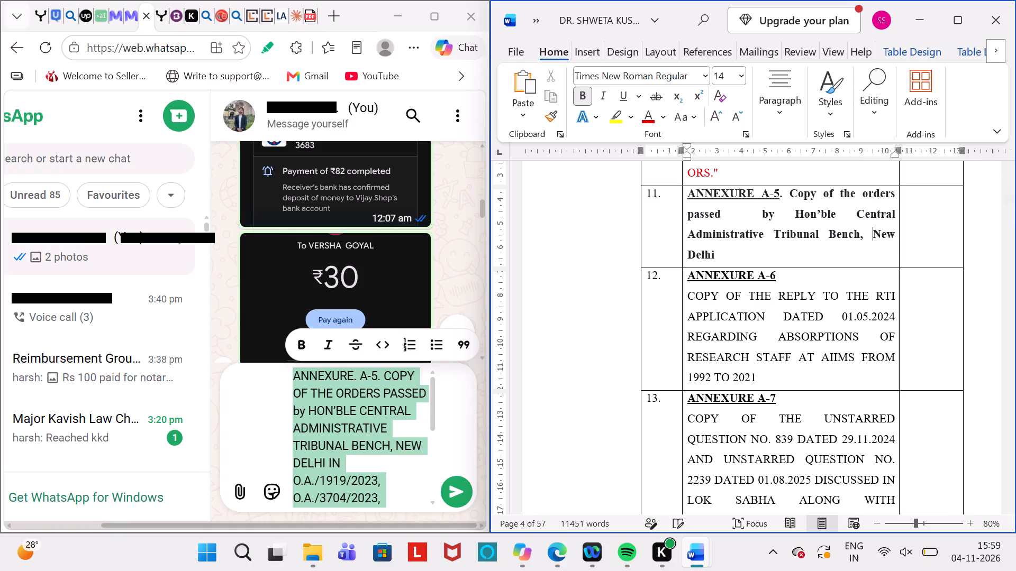
left_click(768, 259)
Add a space after "New Delhi" at the end of item 11's description.
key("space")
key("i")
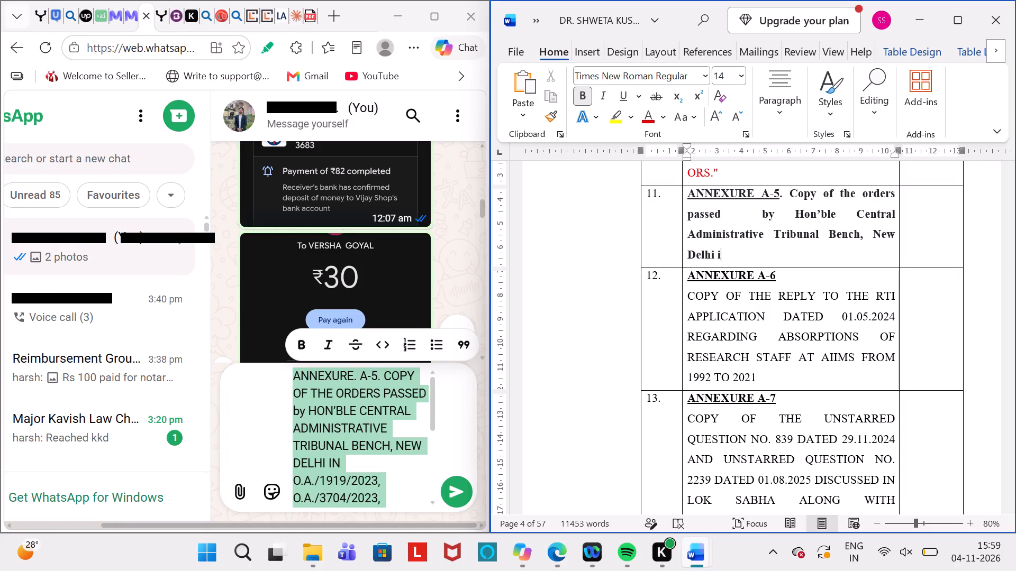
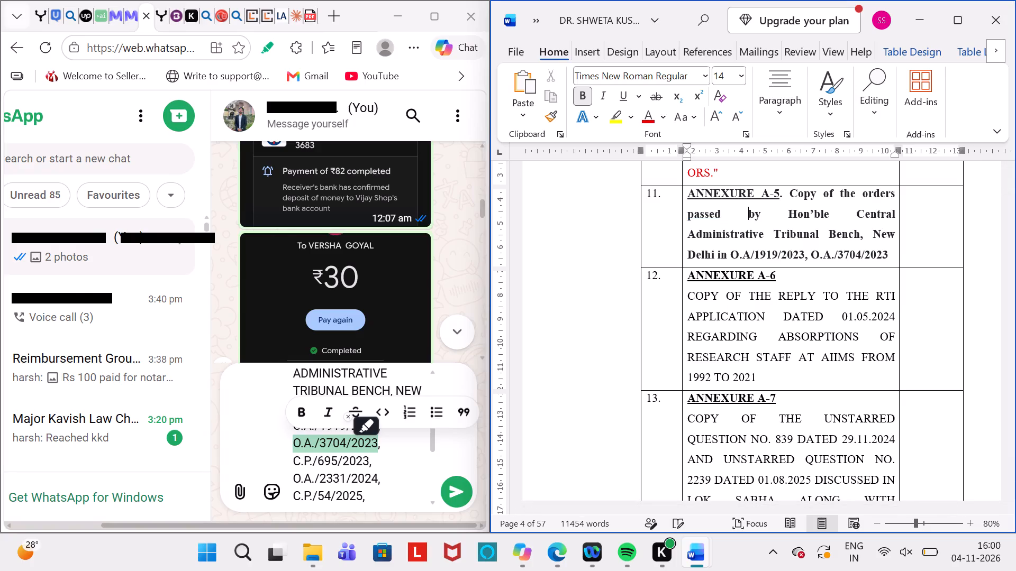
Add a comma after "O.A./3704/2023" at the end of item 11's description.
left_click(890, 255)
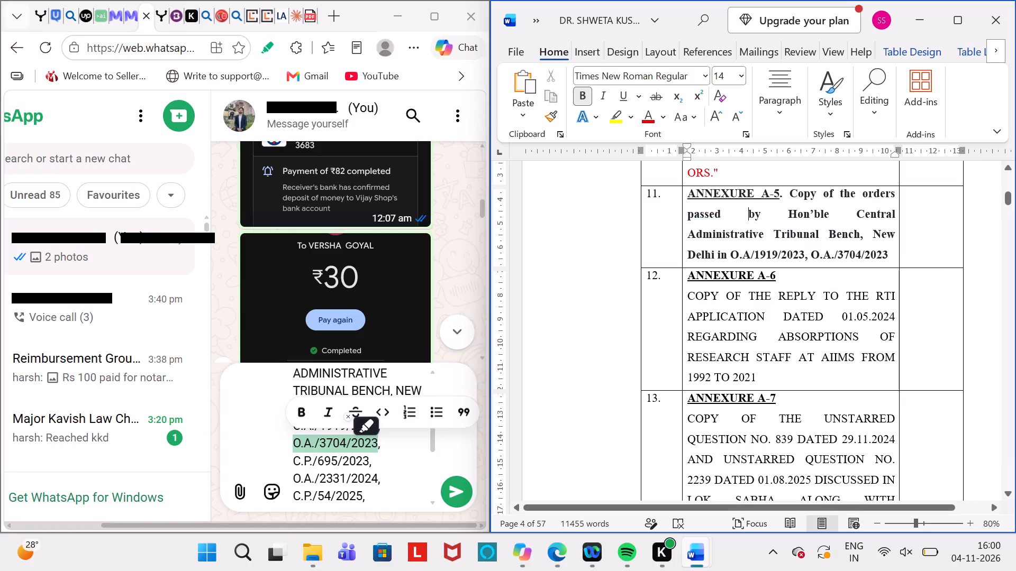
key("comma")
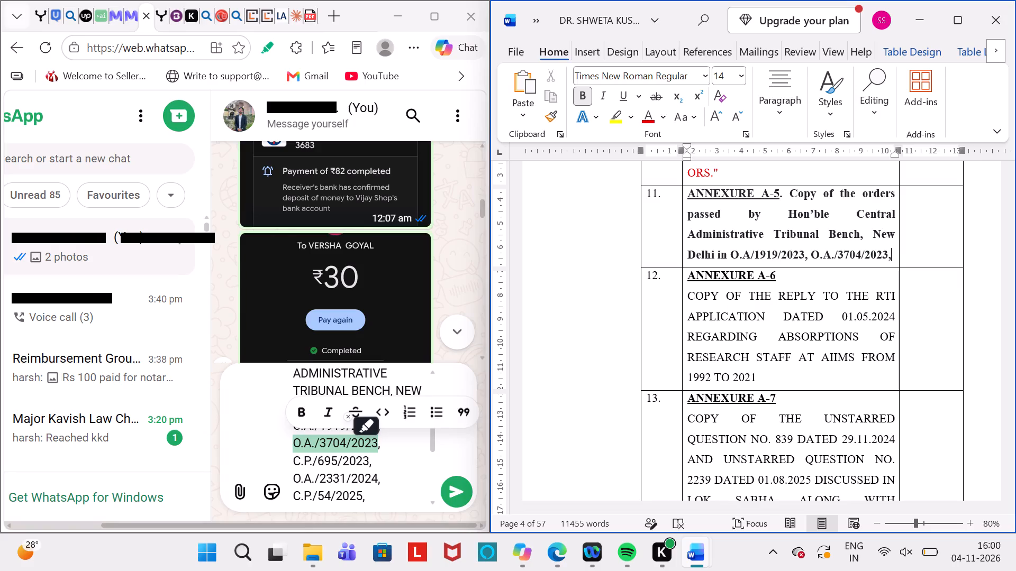
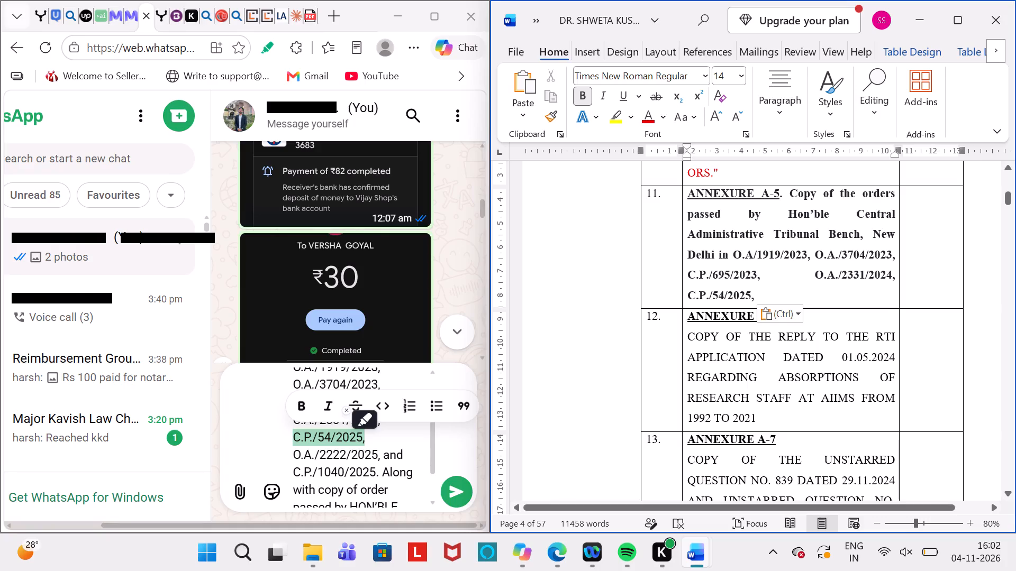
Retype the spacing between "C.P./695/2023," and "O.A./2331/2024" in item 11's list of case numbers.
key("BackSpace")
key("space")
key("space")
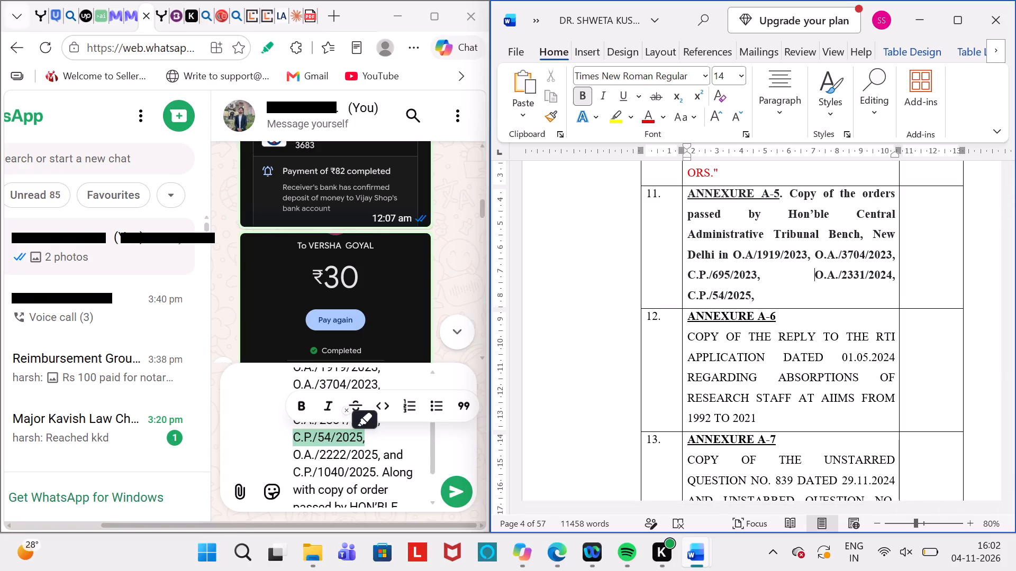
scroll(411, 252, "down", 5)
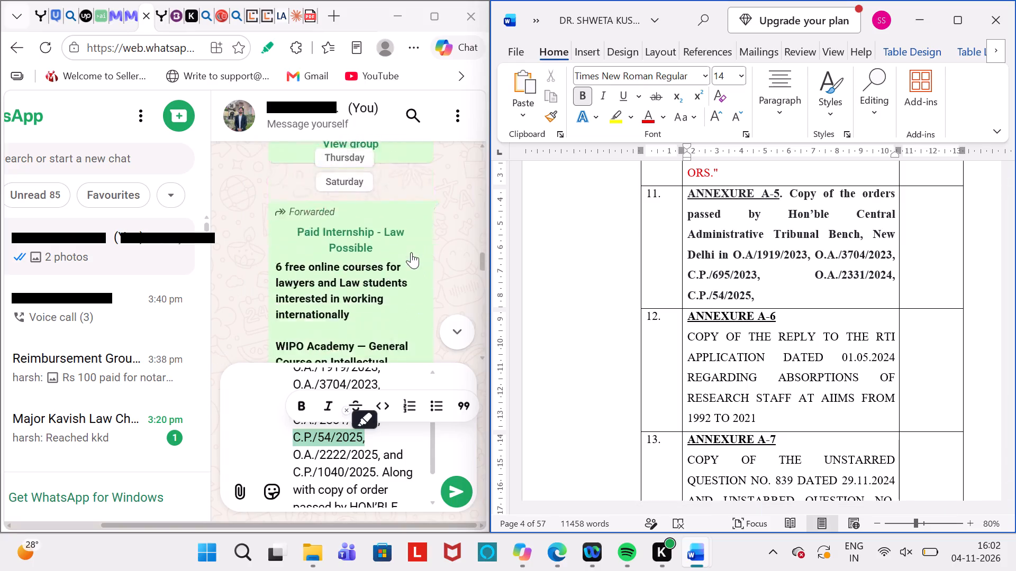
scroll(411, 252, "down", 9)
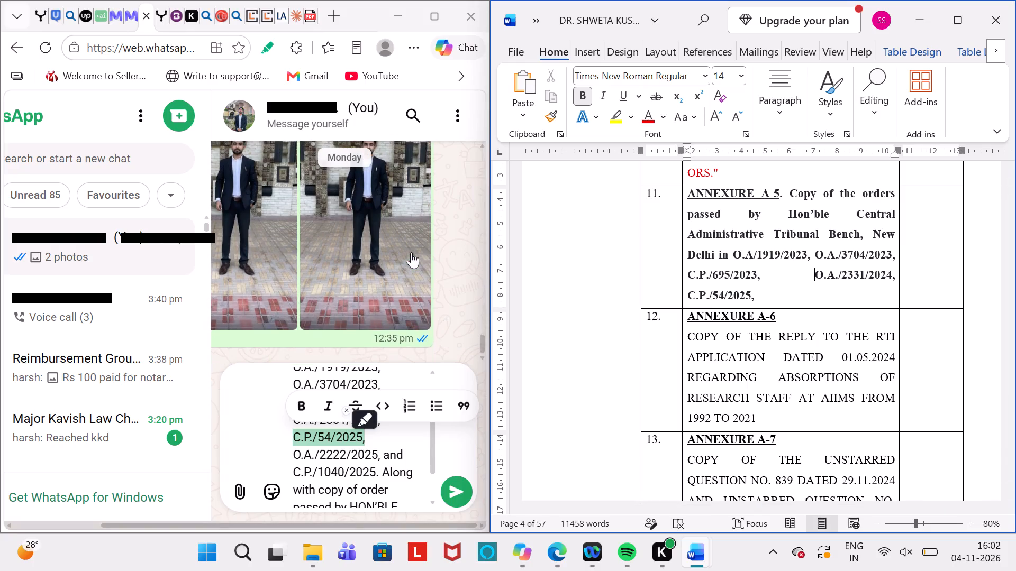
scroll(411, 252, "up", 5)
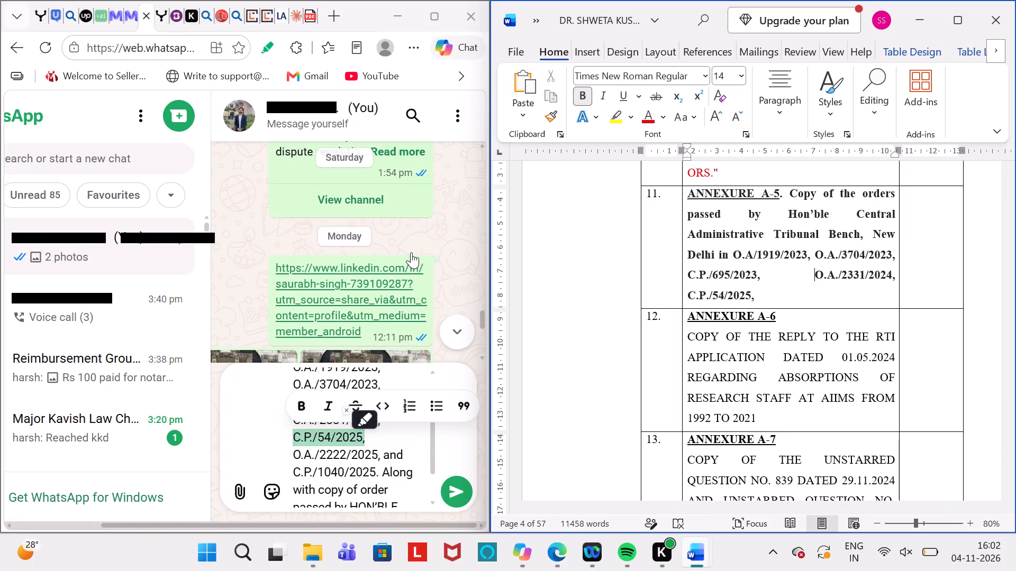
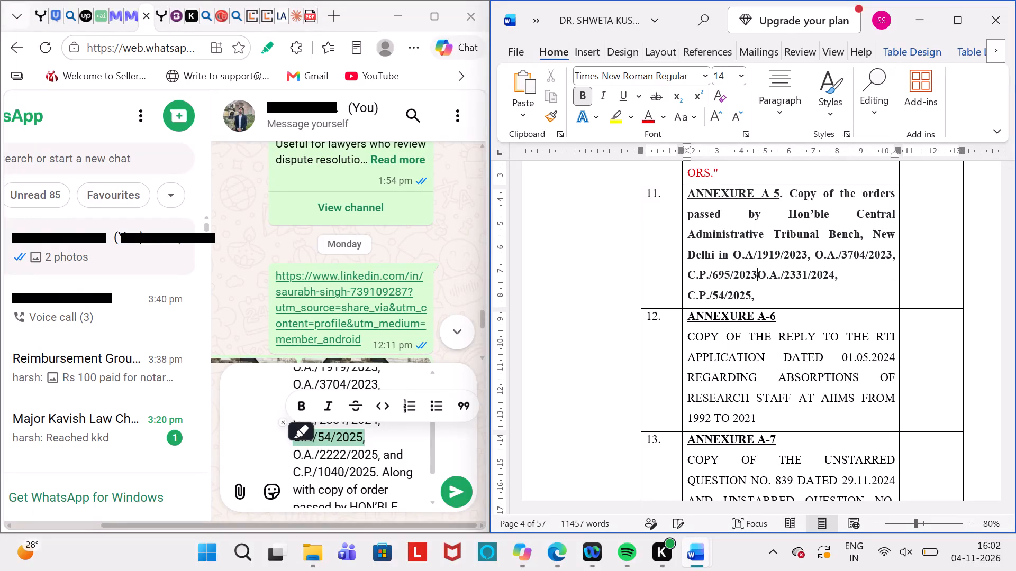
Separate "C.P./695/2023" from "O.A./2331/2024" in item 11 with a comma and a space.
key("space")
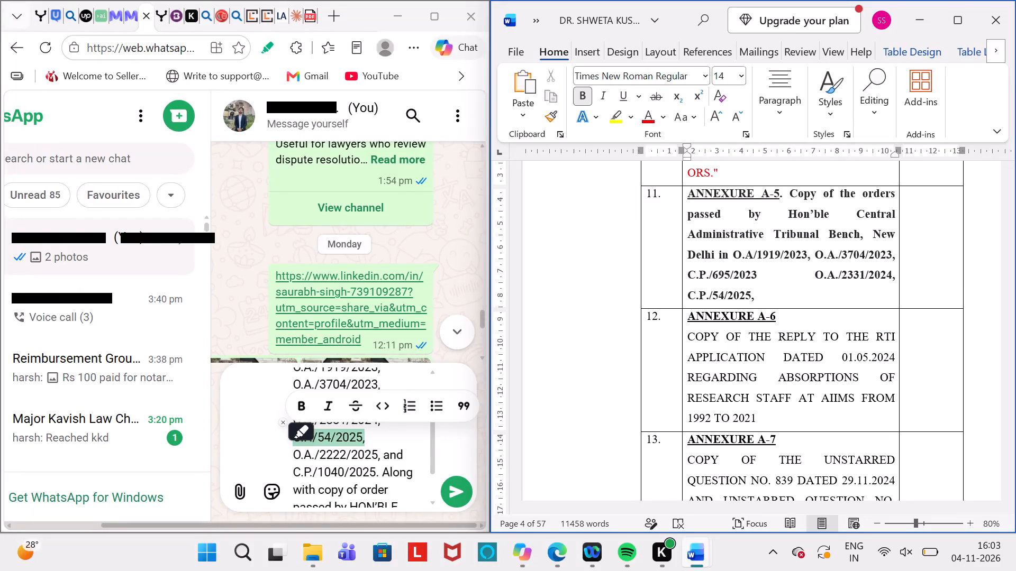
key("BackSpace")
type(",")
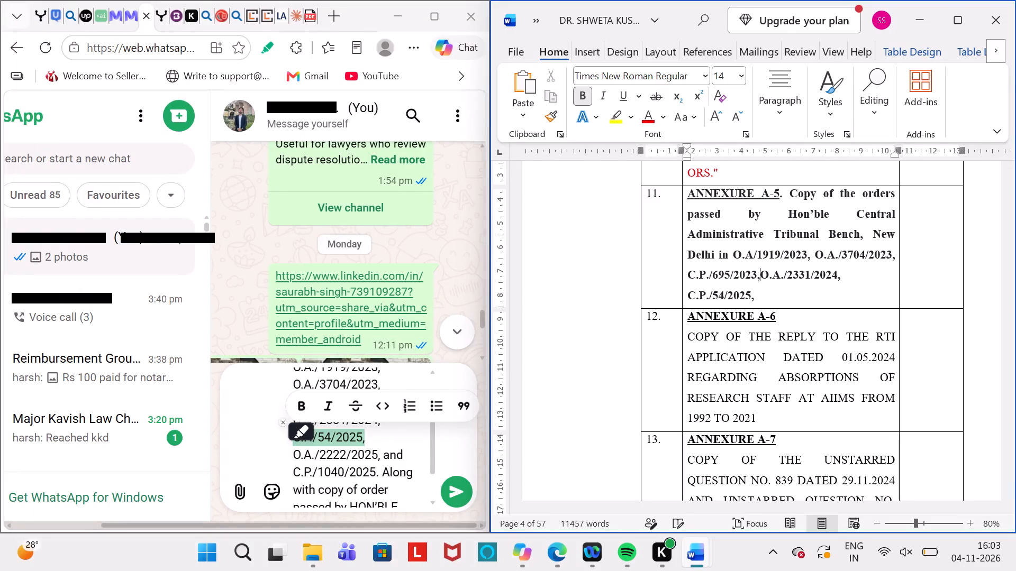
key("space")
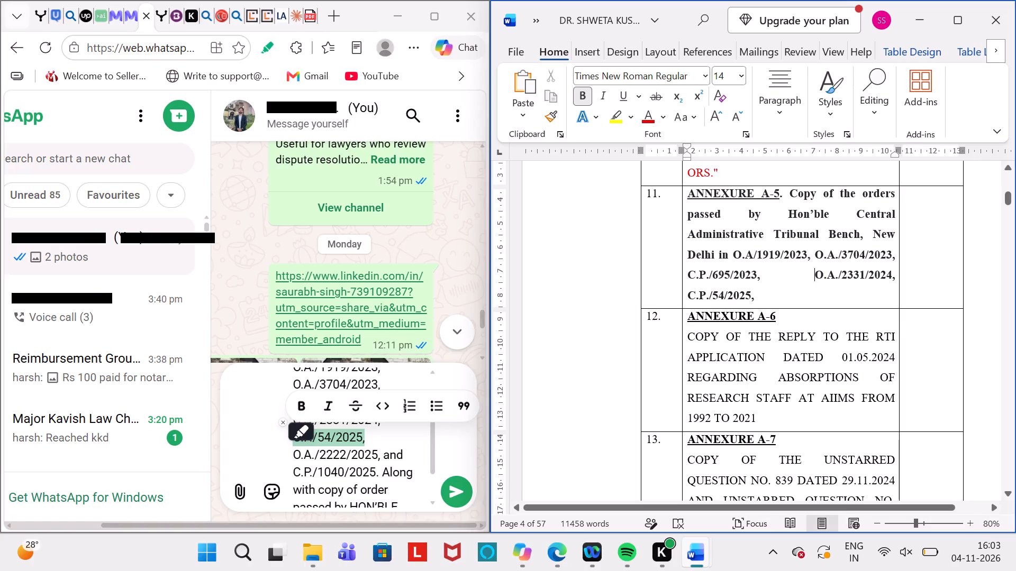
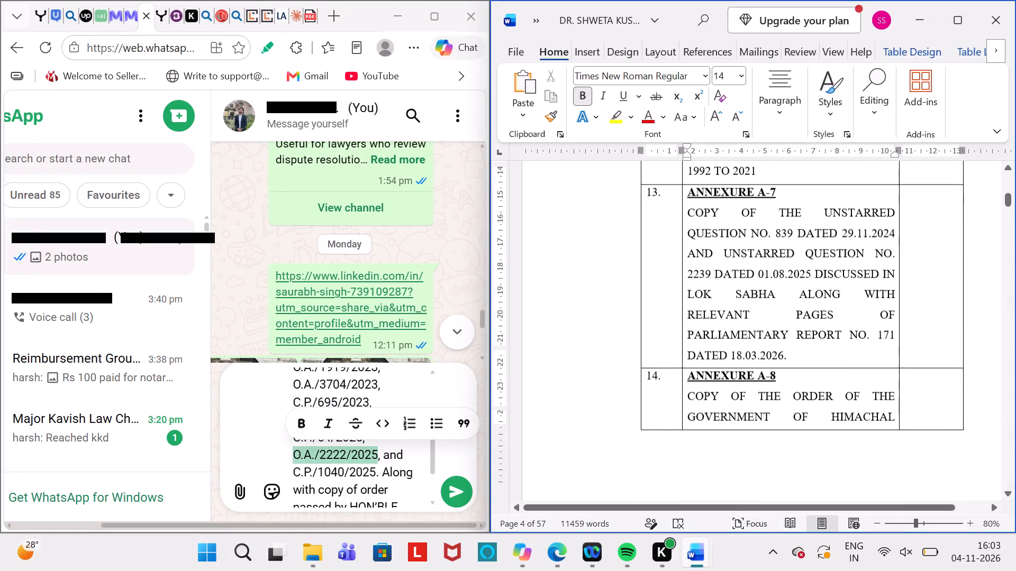
scroll(764, 294, "down", 2)
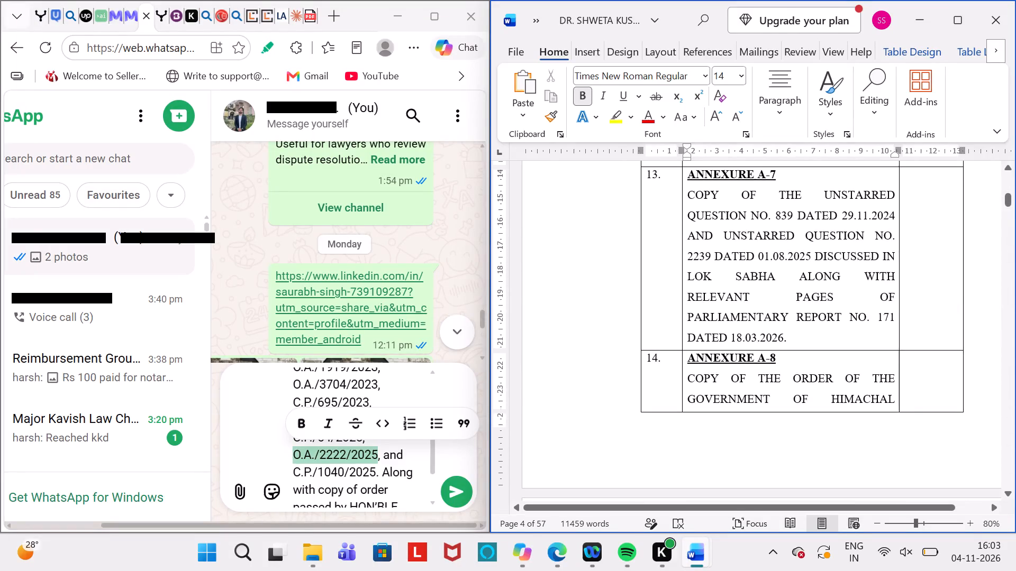
scroll(764, 294, "down", 3)
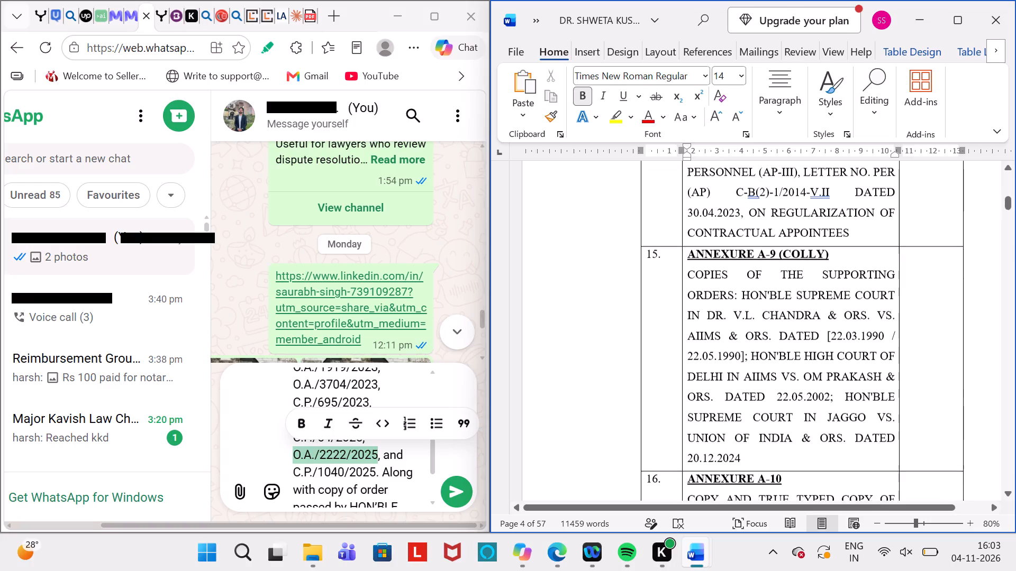
scroll(764, 294, "down", 3)
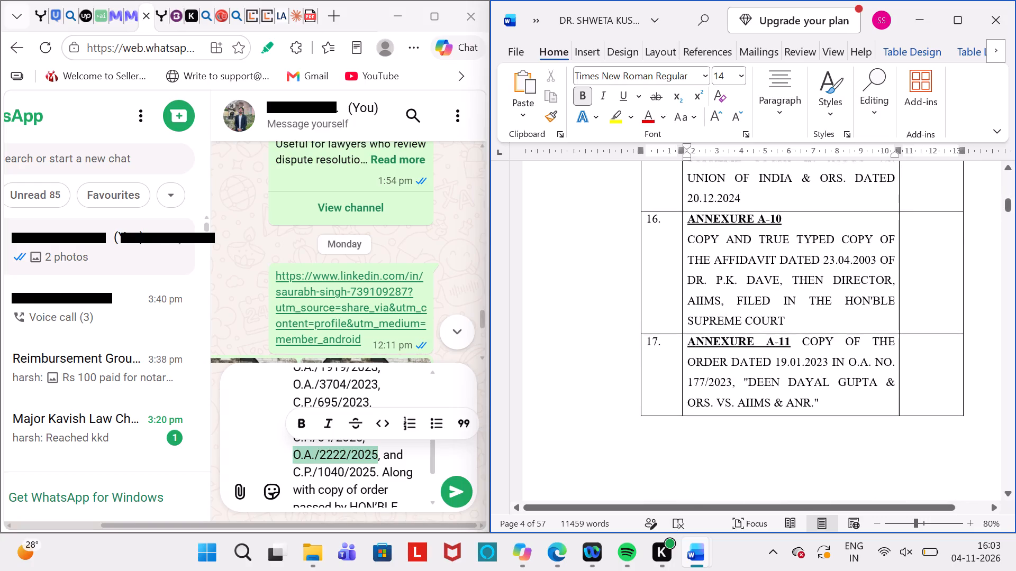
scroll(764, 294, "down", 3)
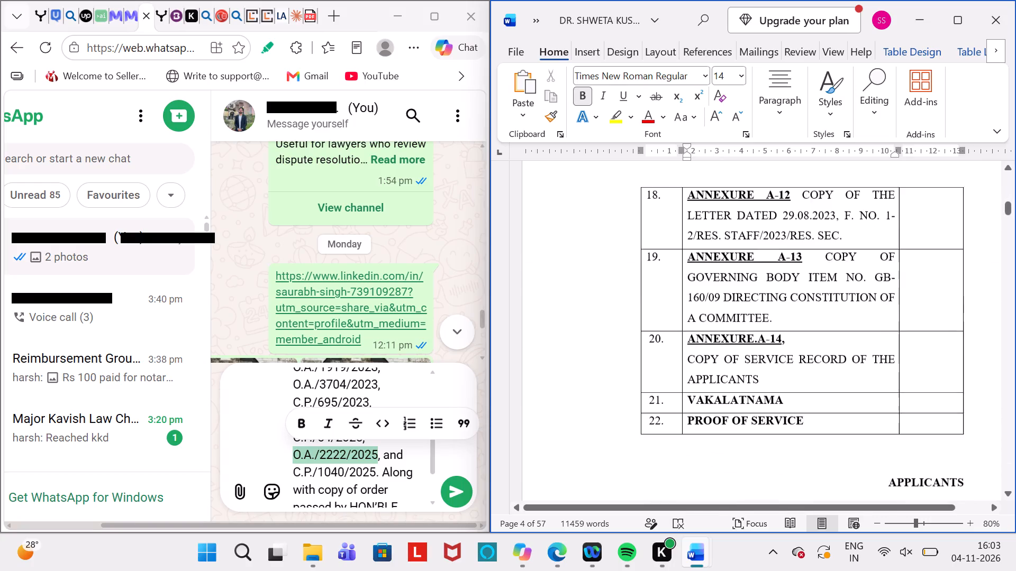
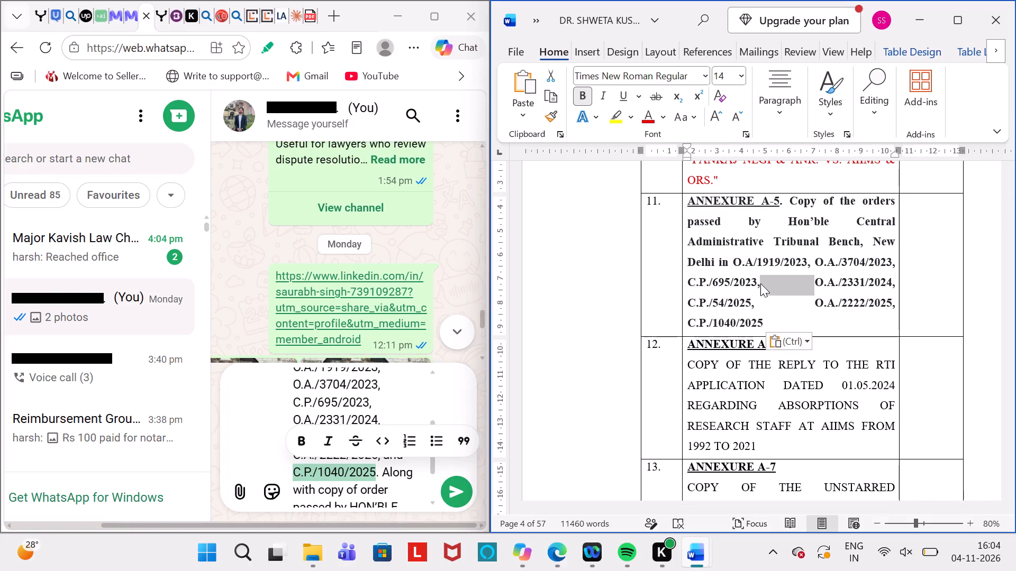
Remove the extra spacing between "C.P./695/2023," and "O.A./2331/2024" in item 11's Annexure A-5 description.
key("Delete")
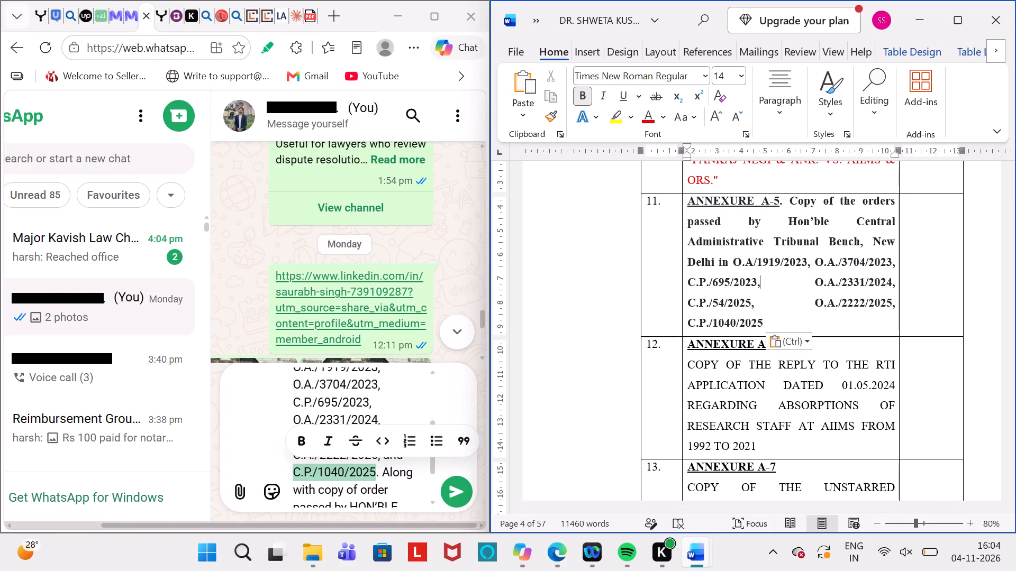
key("shift+Right")
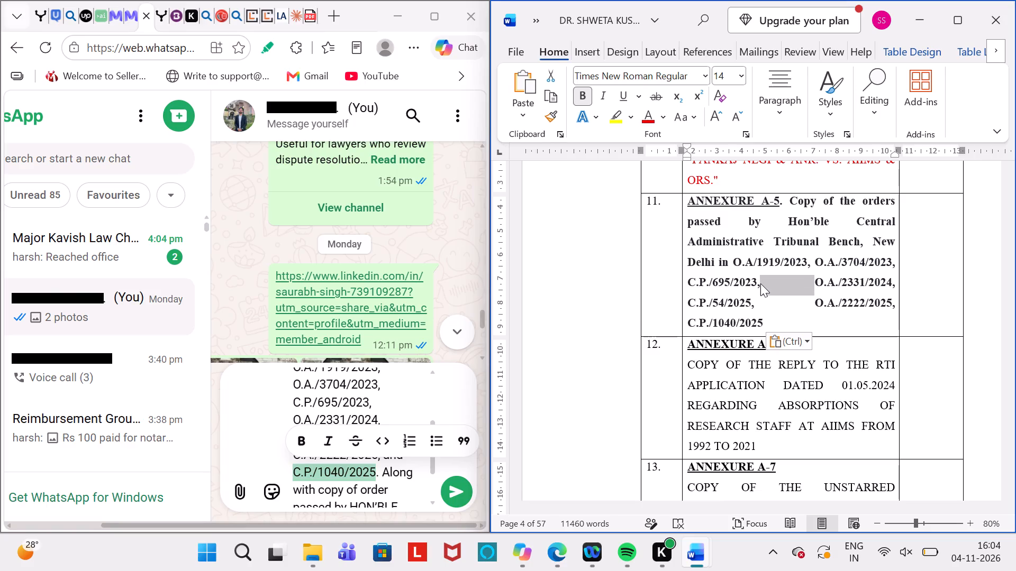
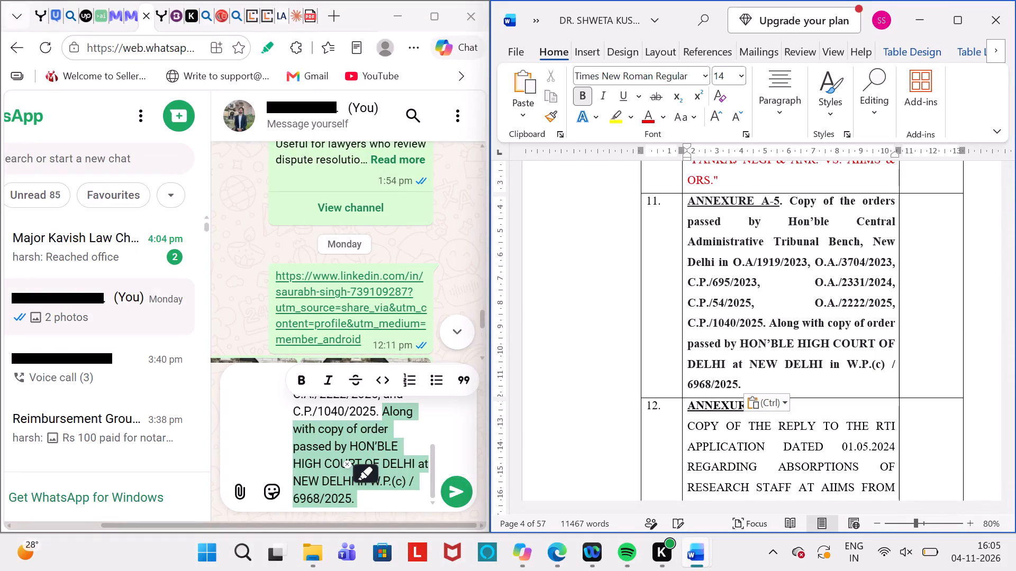
Maximize the Word document window.
scroll(828, 349, "down", 1)
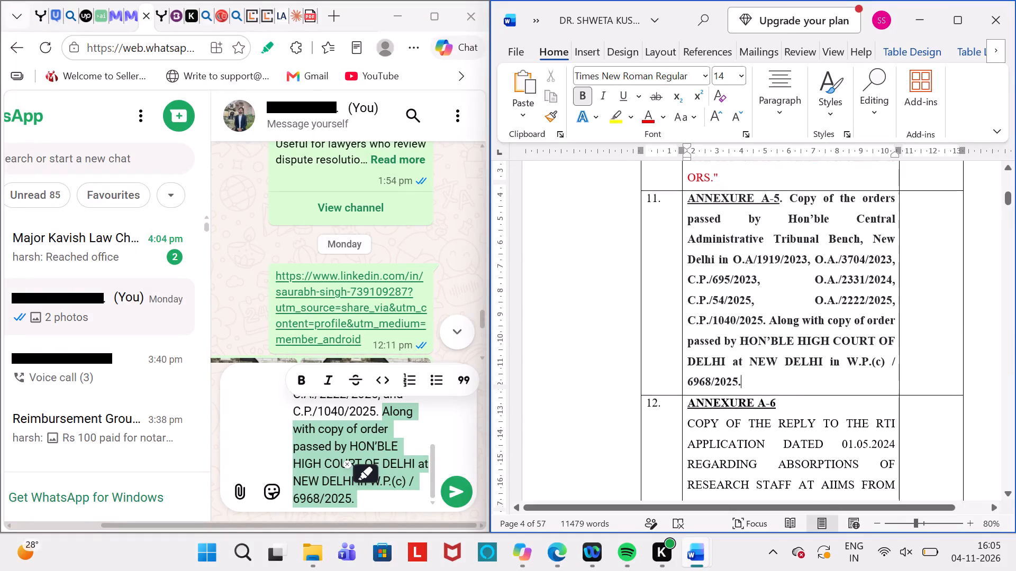
scroll(828, 349, "down", 1)
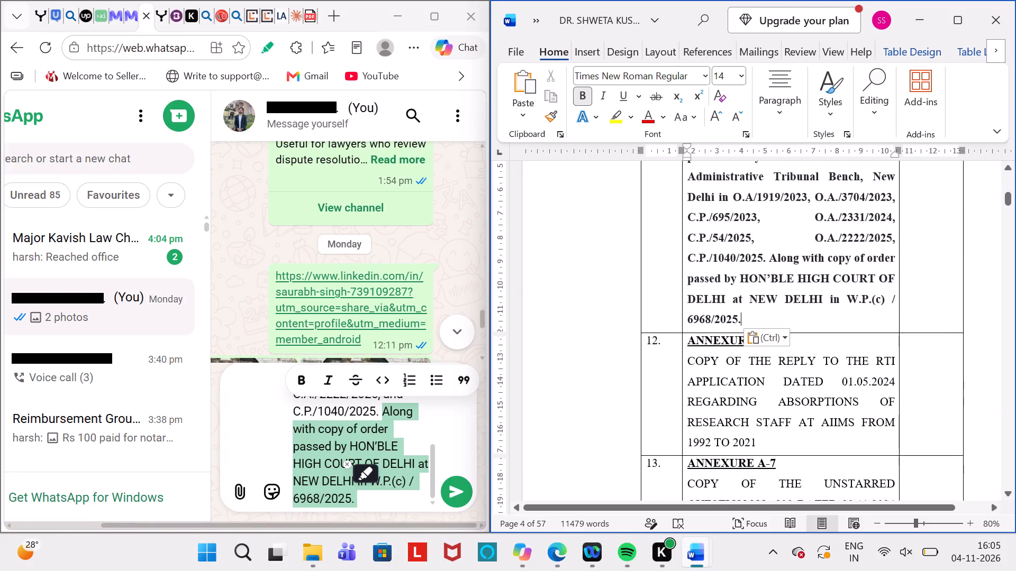
scroll(828, 349, "down", 1)
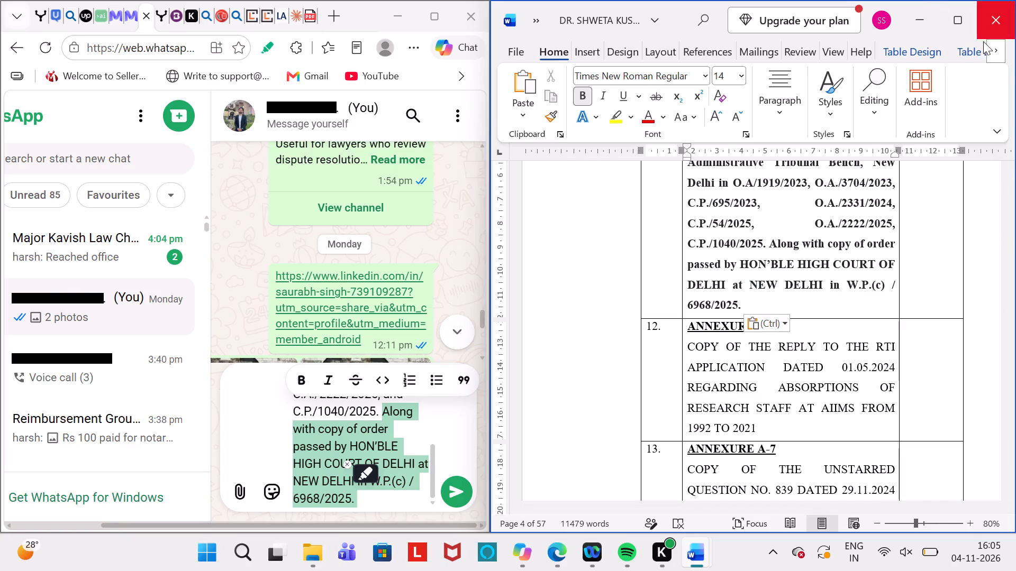
left_click(956, 26)
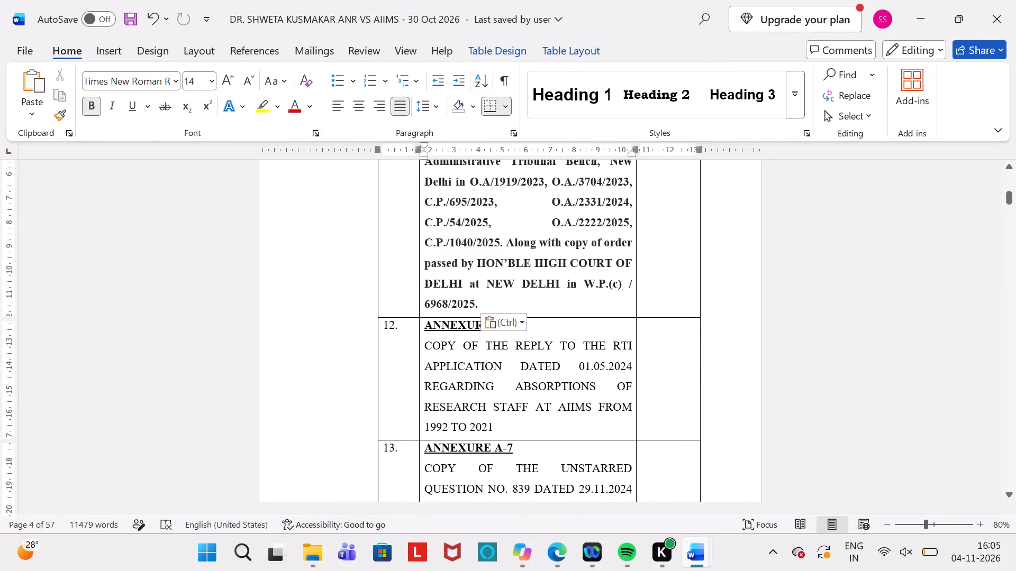
Cut the text from "TRUE COPY OF REJECTION" through "RETROSPECTIVE APPLICATION OF" in item 6's Annexure A-1 description.
scroll(657, 269, "up", 4)
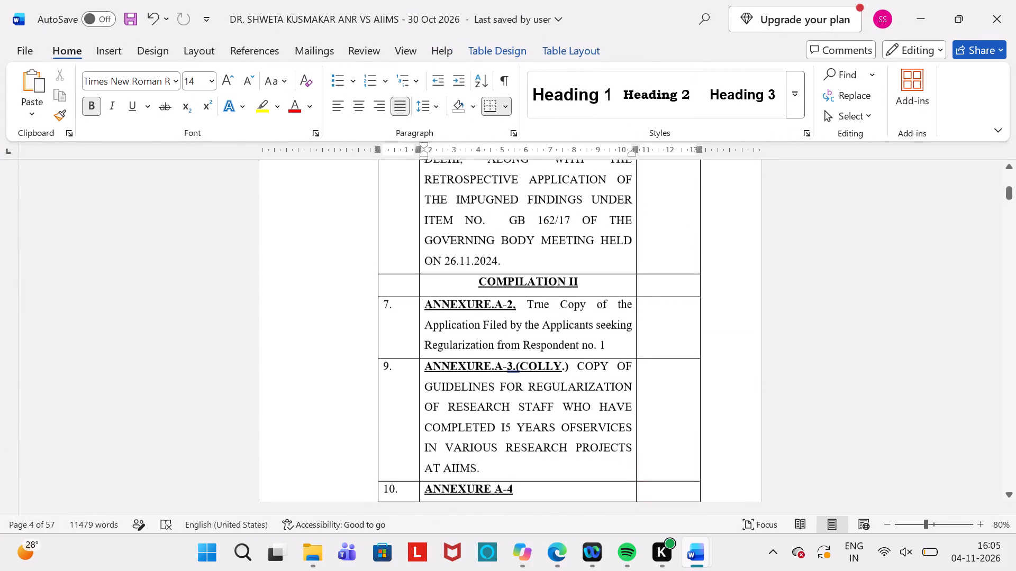
scroll(657, 269, "up", 3)
scroll(657, 269, "down", 1)
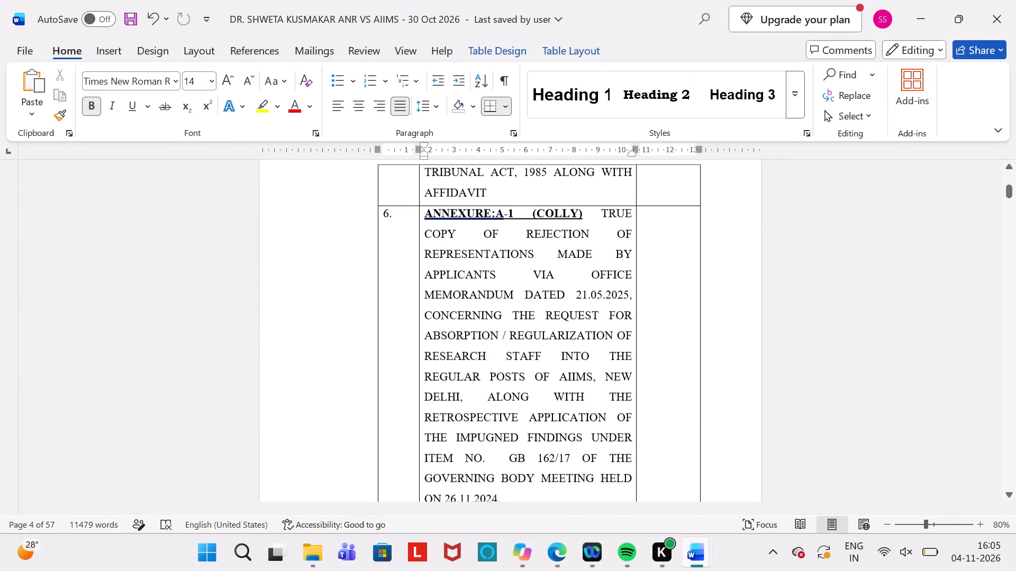
scroll(657, 269, "down", 1)
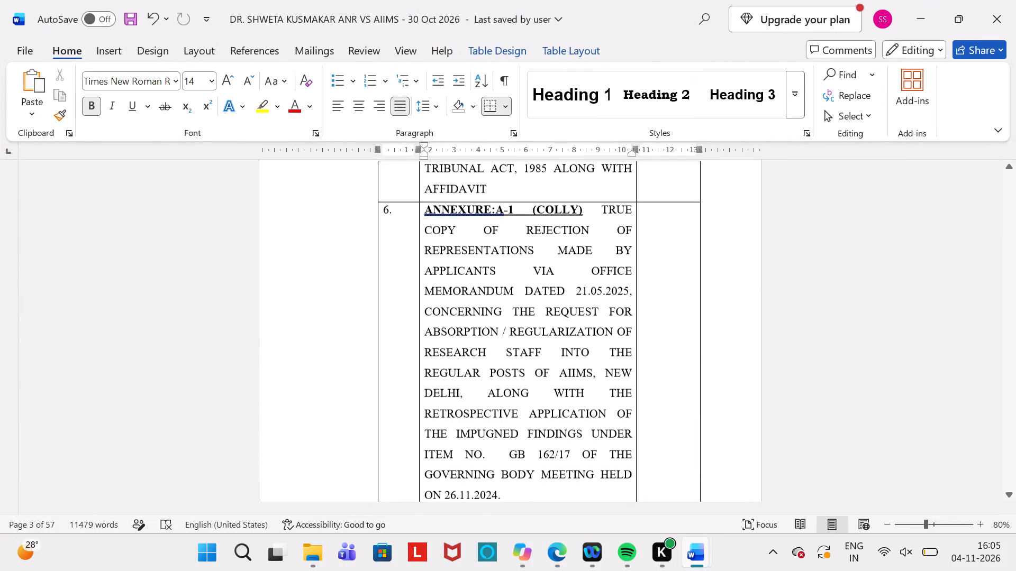
scroll(657, 269, "down", 1)
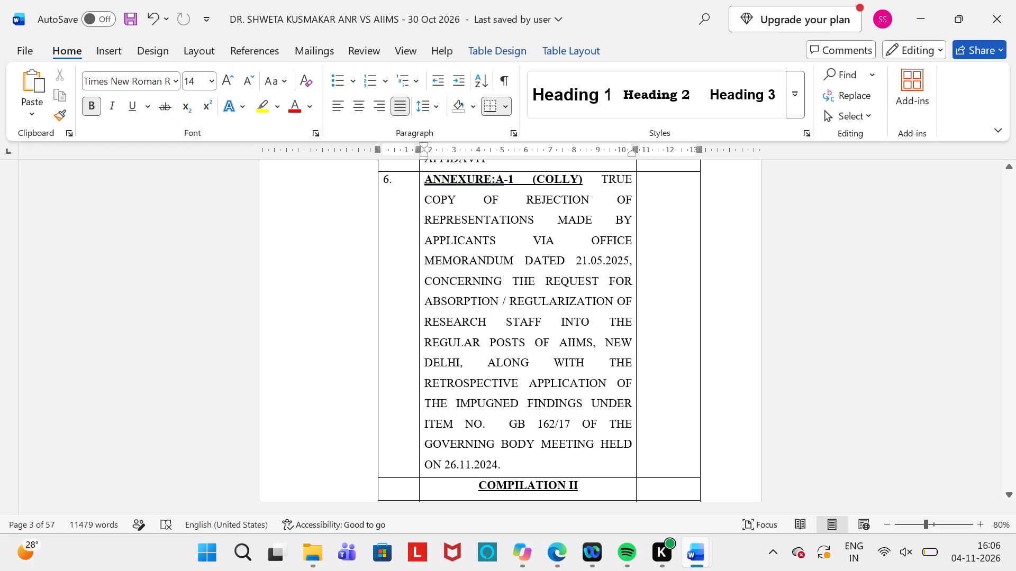
left_click_drag(596, 179, 564, 333)
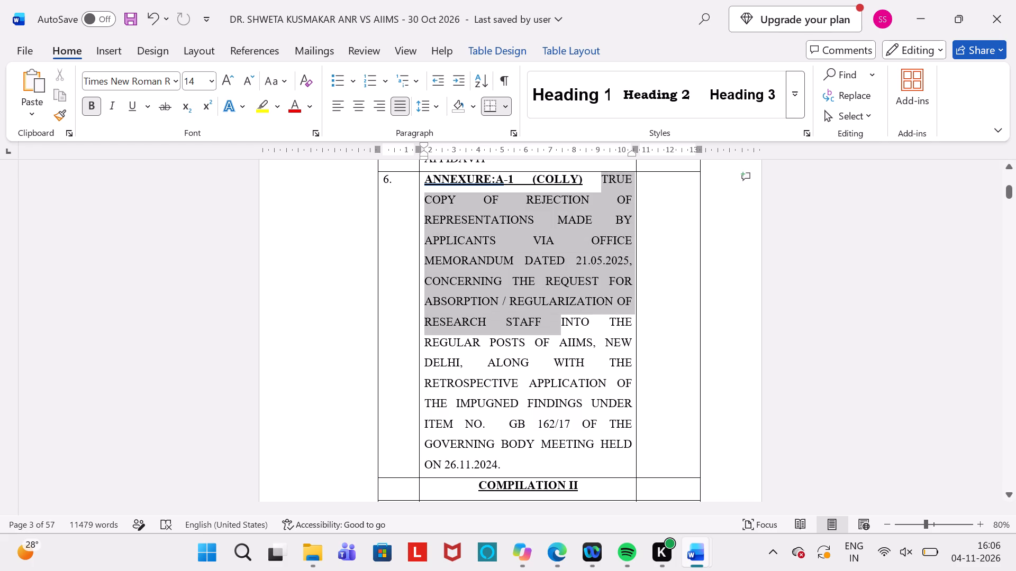
left_click_drag(564, 333, 613, 374)
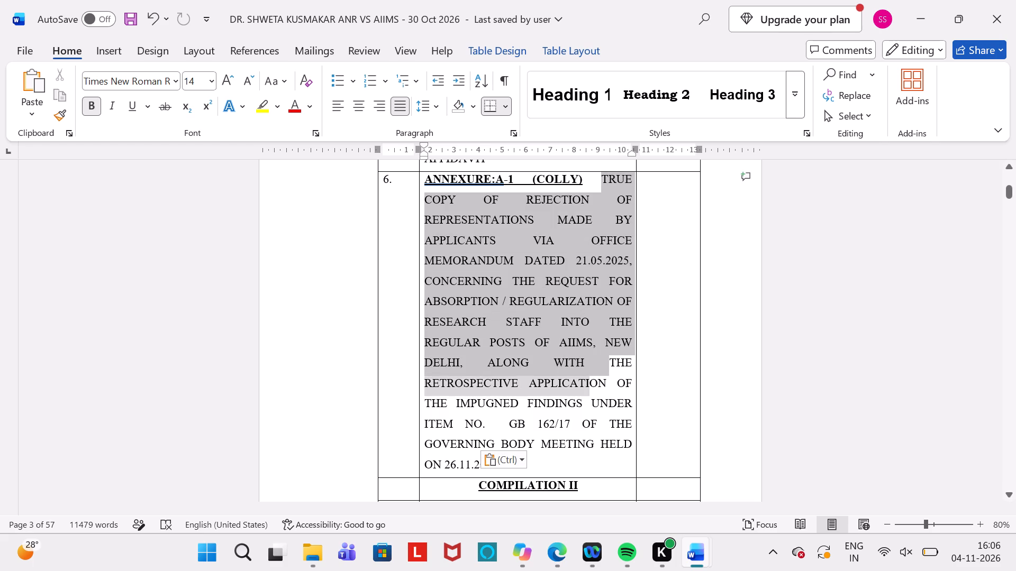
left_click_drag(613, 374, 624, 377)
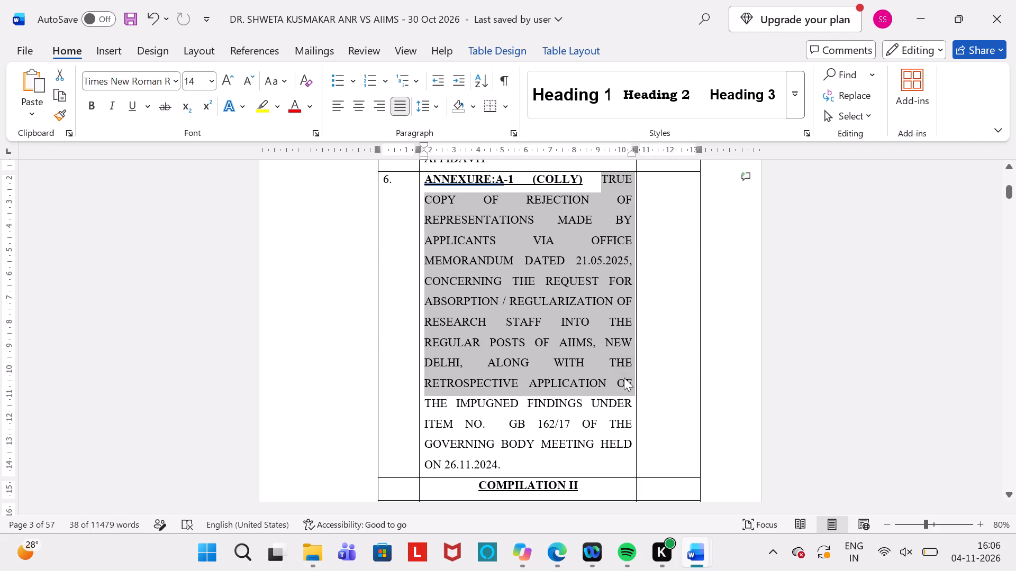
key("ctrl+x")
Review the index table's annexure entries from item 6 to item 11.
scroll(624, 377, "up", 1)
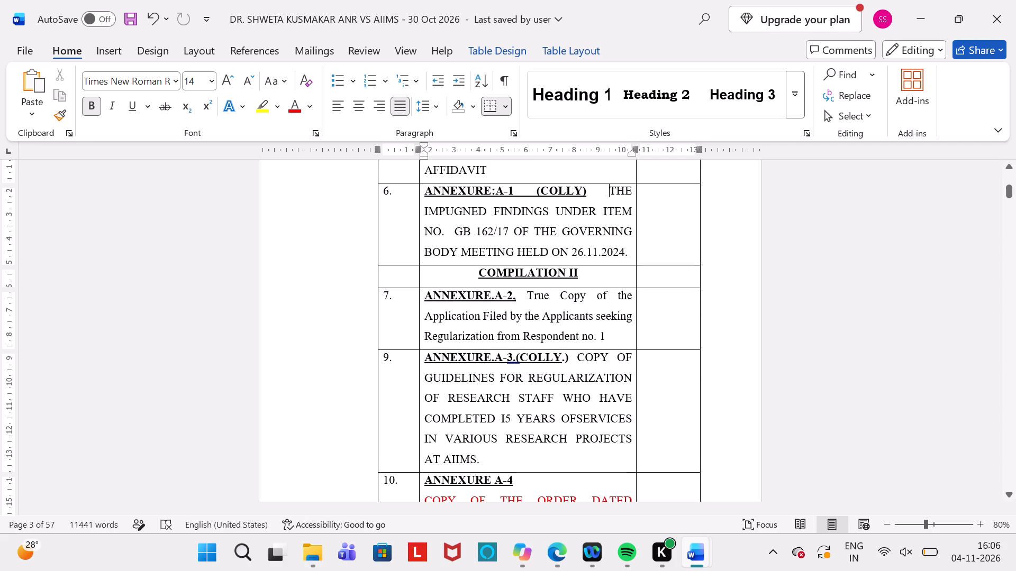
scroll(620, 269, "up", 1)
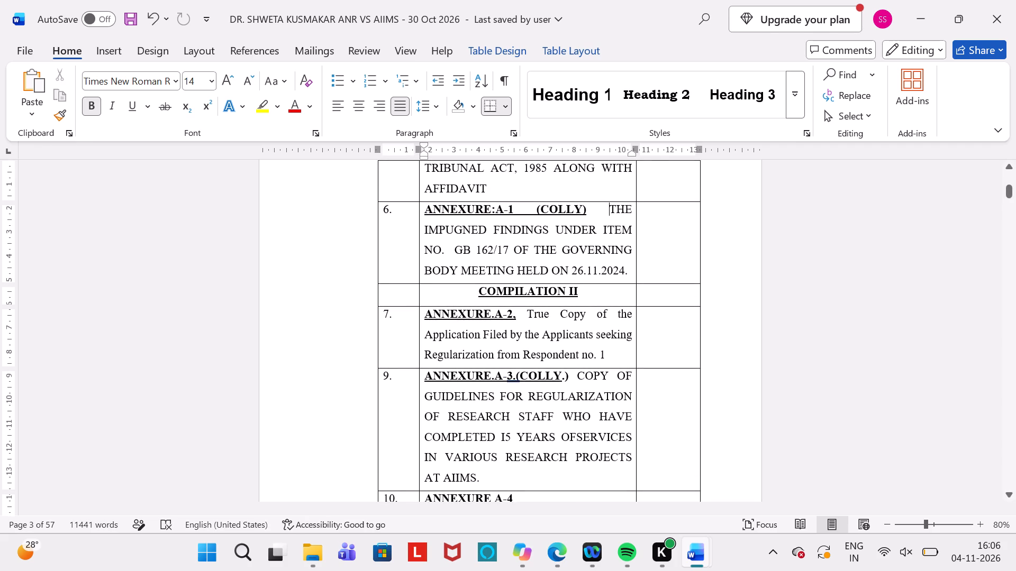
scroll(601, 225, "down", 1)
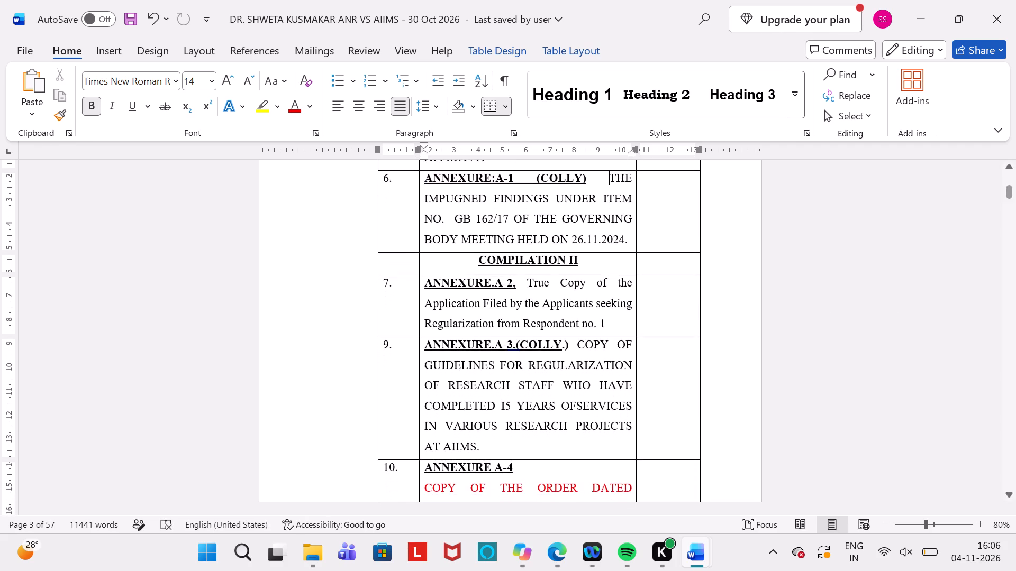
scroll(550, 297, "down", 1)
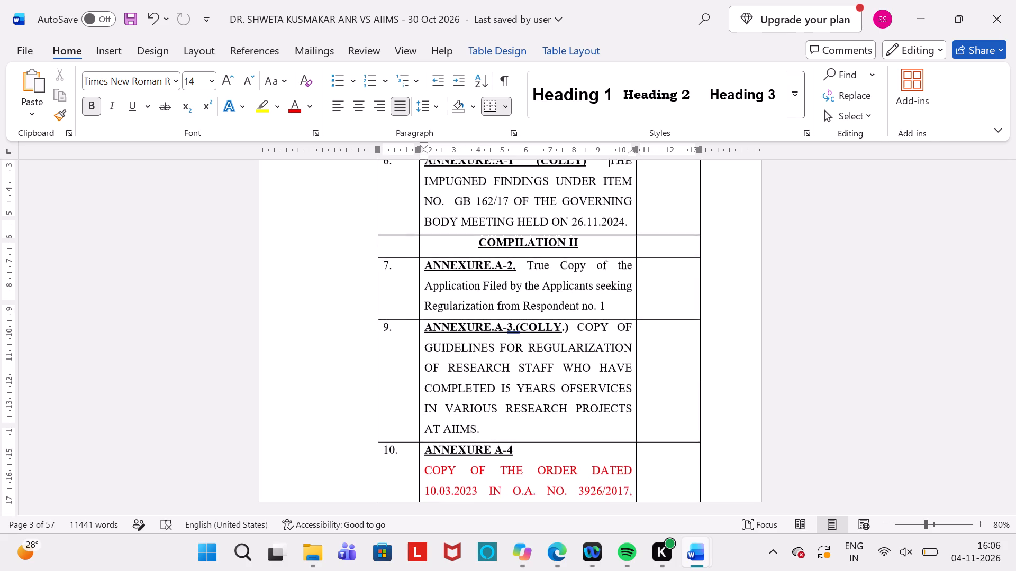
scroll(550, 297, "down", 2)
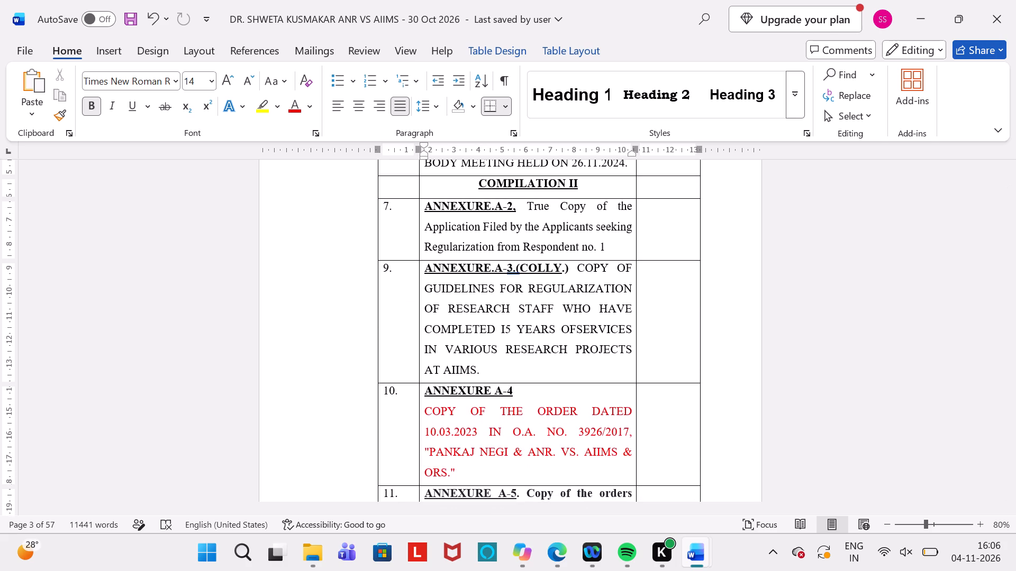
scroll(525, 331, "down", 1)
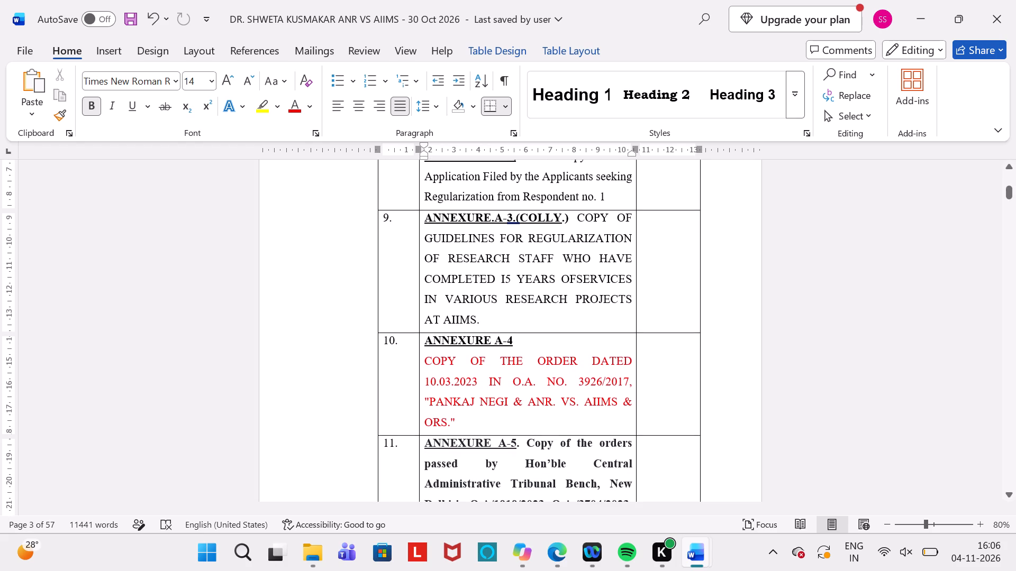
scroll(583, 353, "up", 1)
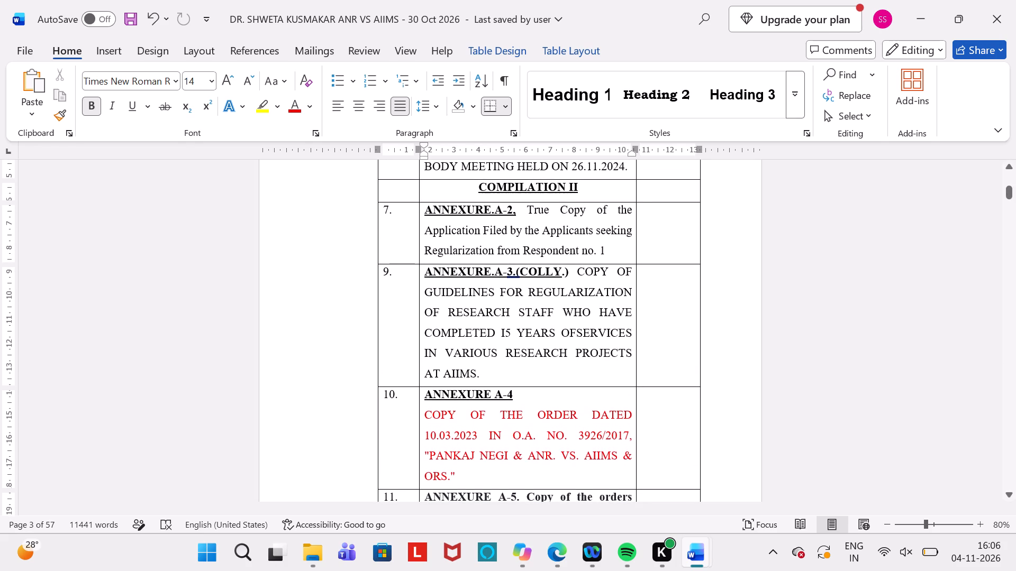
scroll(492, 254, "up", 1)
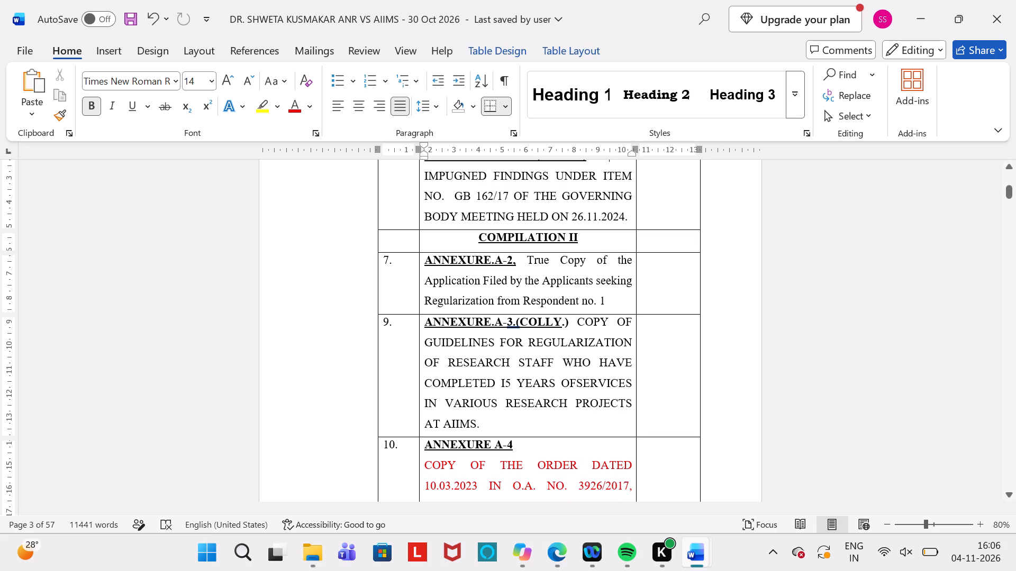
scroll(520, 271, "down", 1)
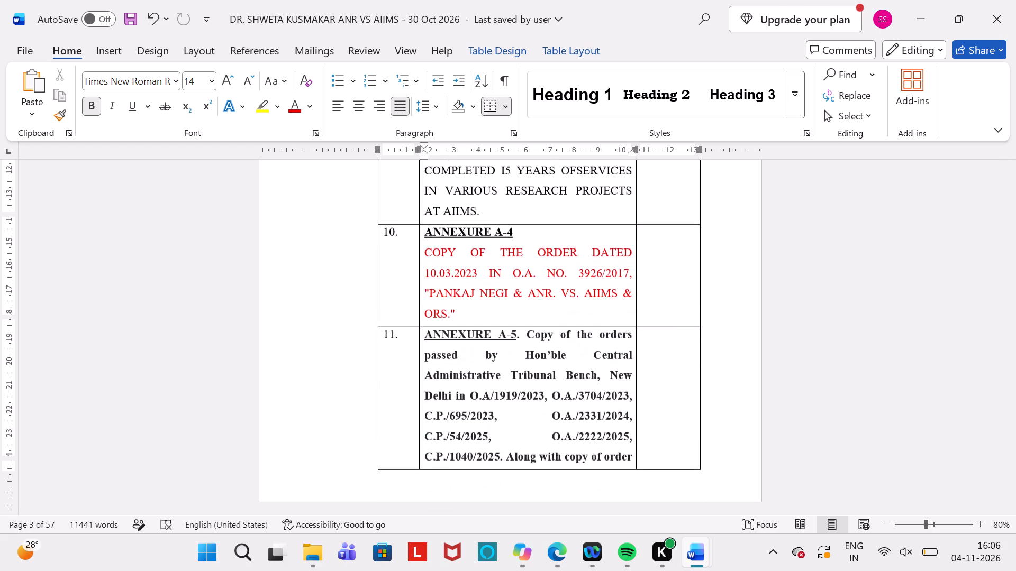
scroll(520, 271, "down", 2)
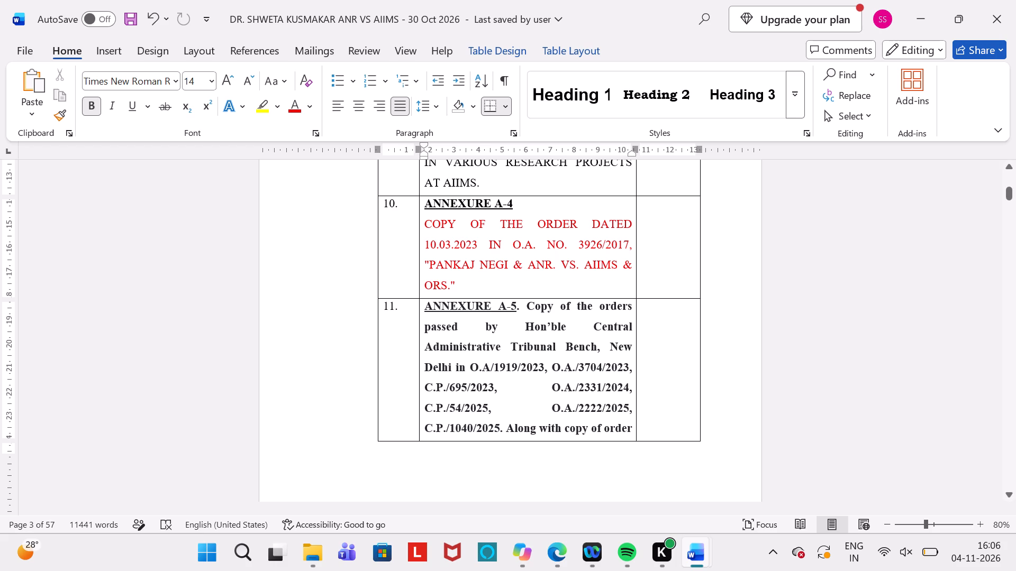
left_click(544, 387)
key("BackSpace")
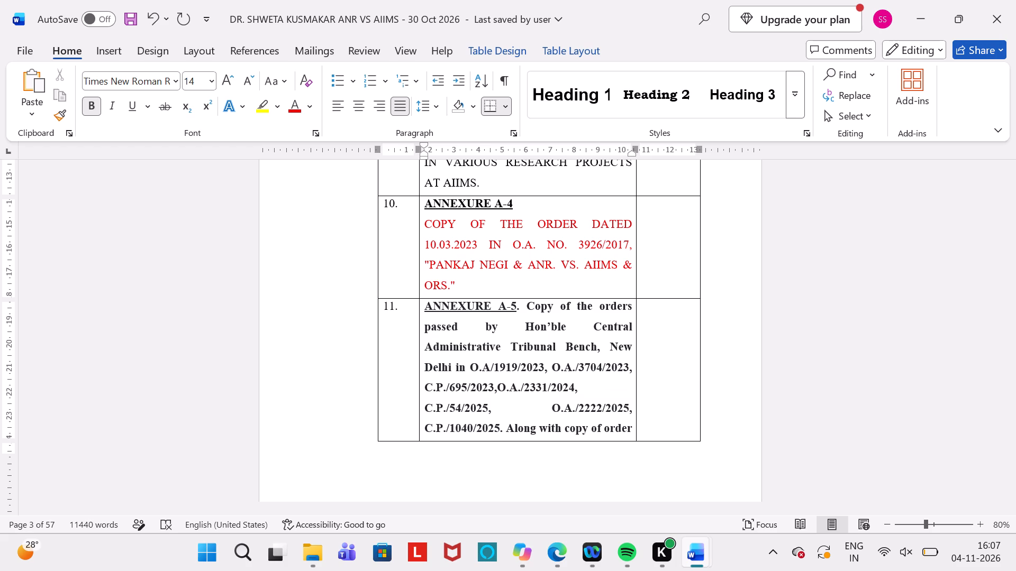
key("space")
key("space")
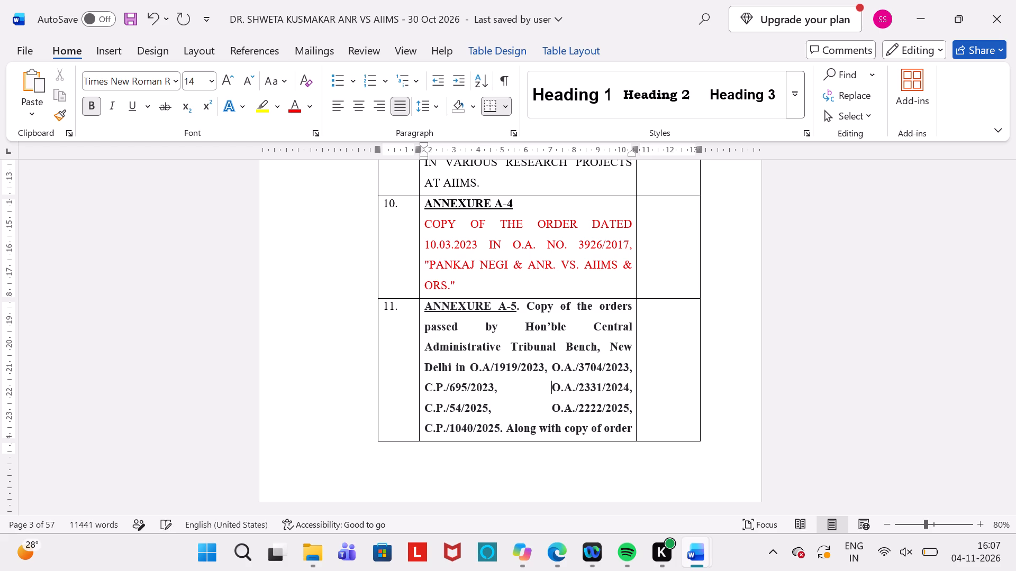
Review the rest of item 11 and the Annexure A-6 to A-8 entries in items 12 to 14.
scroll(556, 356, "down", 4)
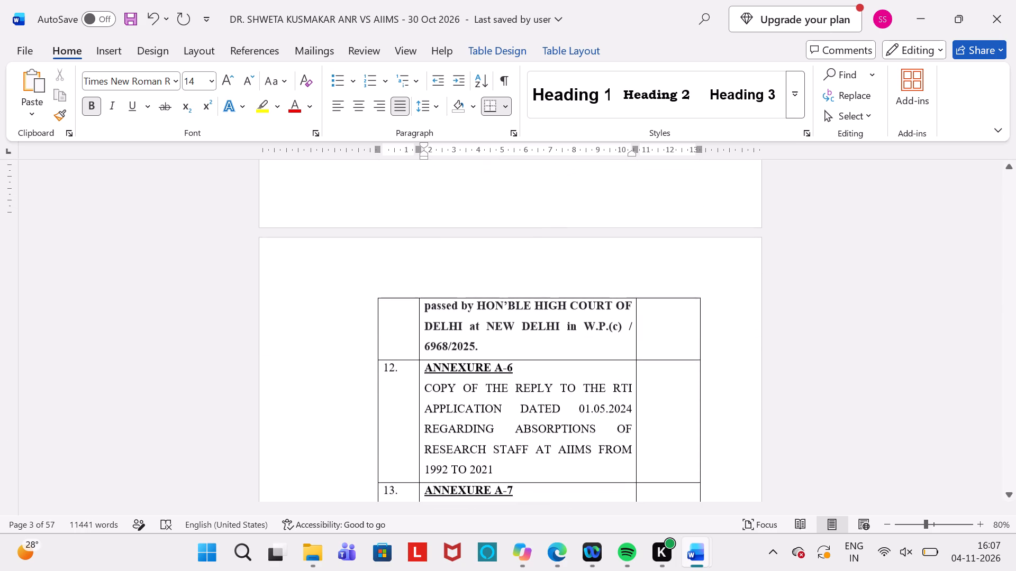
scroll(556, 356, "down", 2)
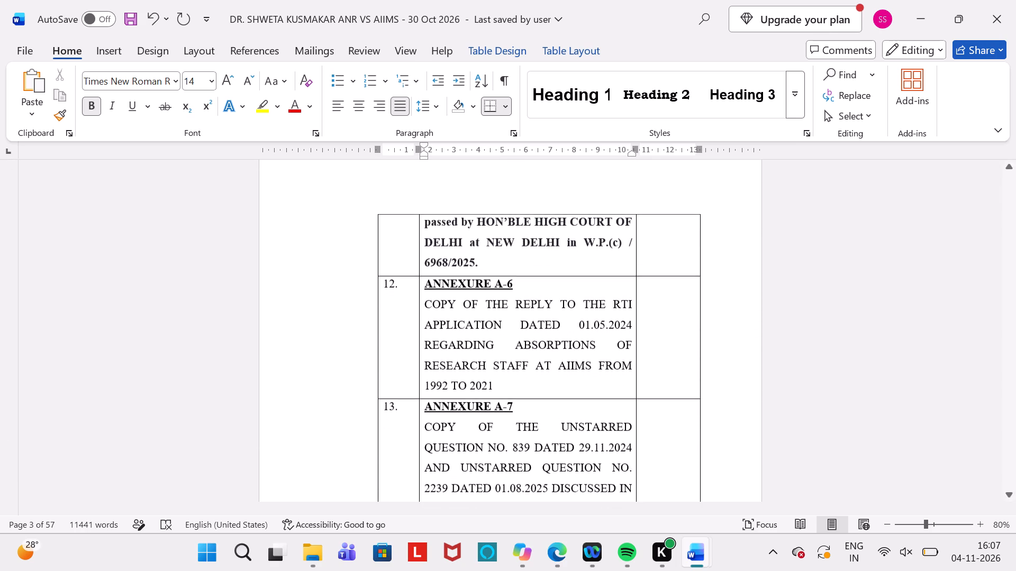
scroll(556, 356, "down", 2)
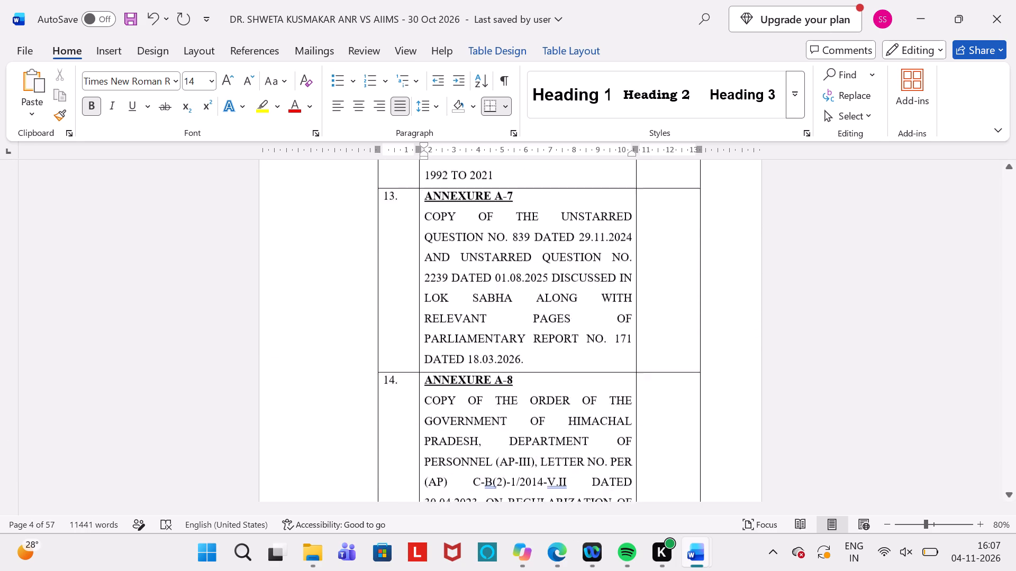
scroll(556, 356, "down", 1)
Change item 7's Annexure A-2 description, from "True Copy" to "Respondent no. 1", to uppercase.
scroll(556, 356, "up", 5)
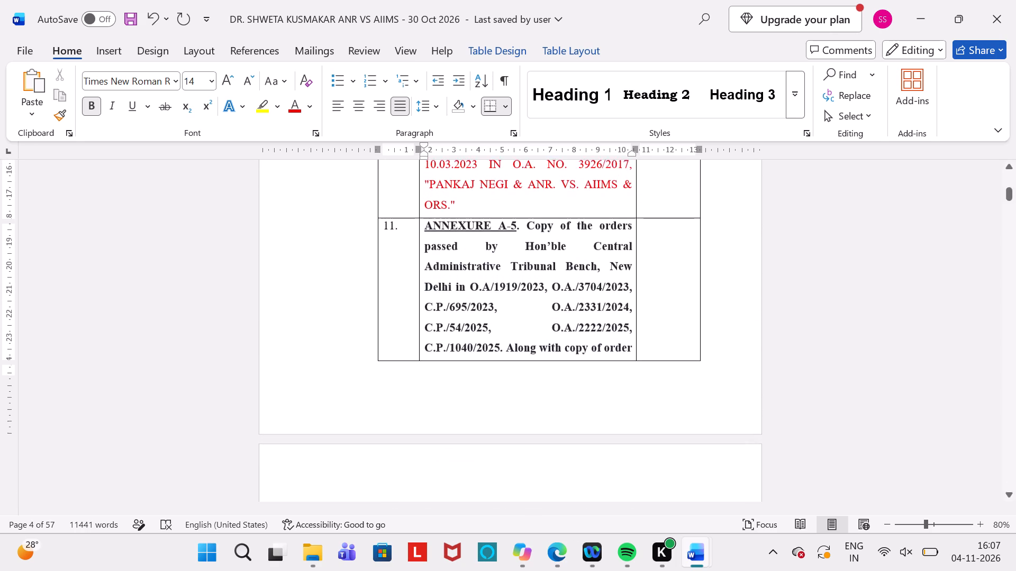
scroll(556, 356, "up", 2)
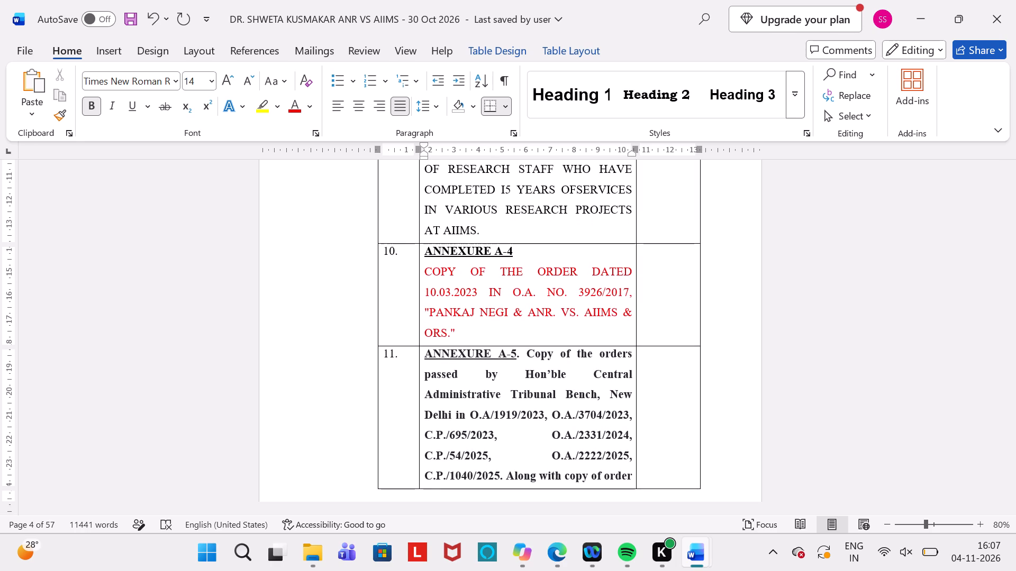
scroll(556, 356, "up", 1)
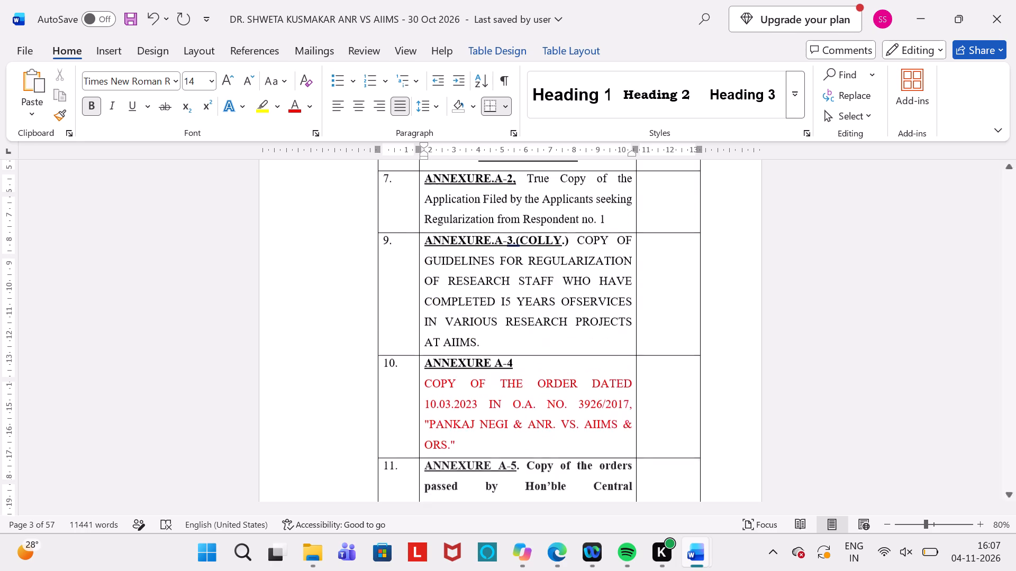
scroll(556, 356, "up", 3)
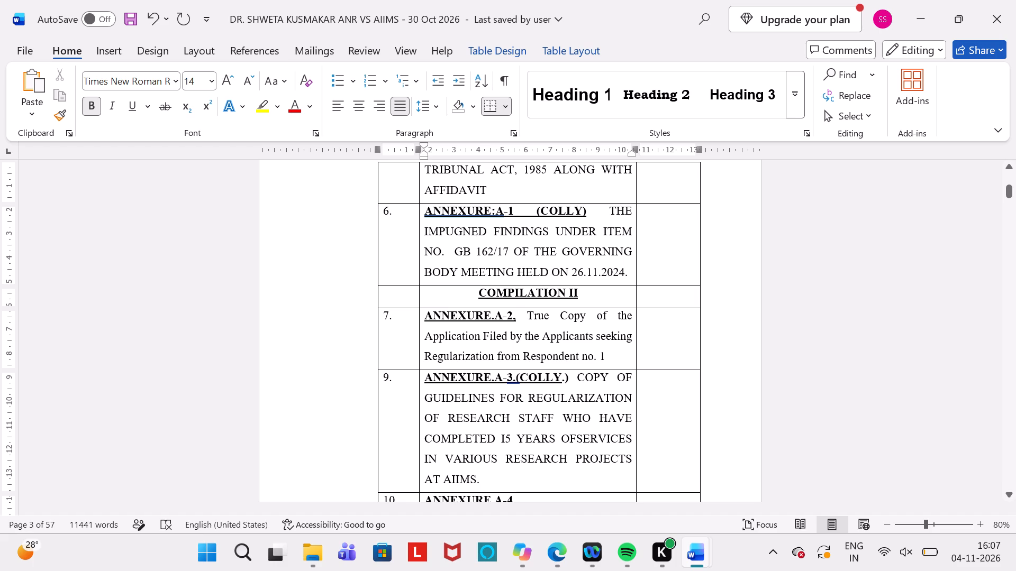
left_click_drag(525, 315, 605, 354)
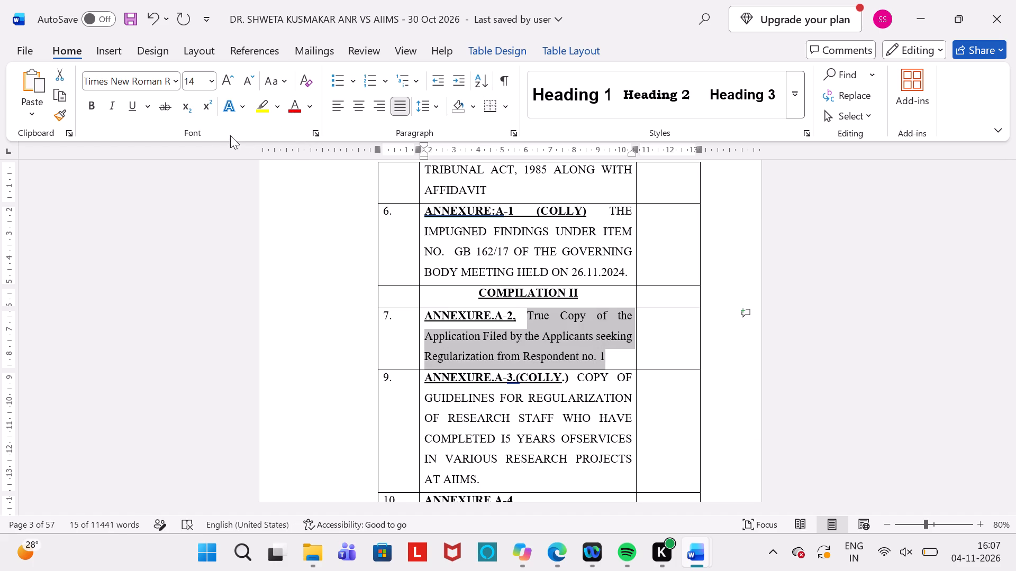
left_click(285, 80)
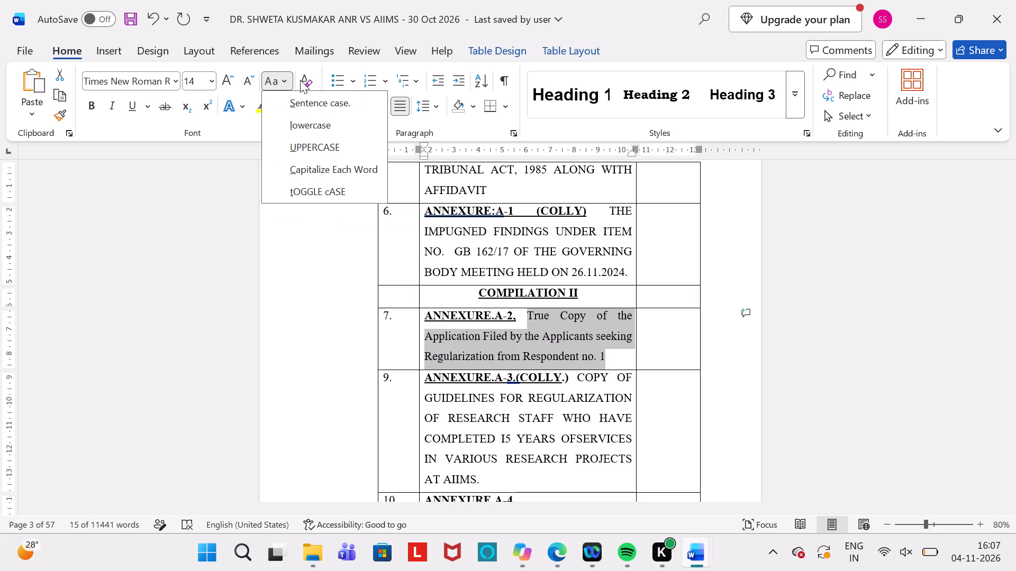
left_click(313, 144)
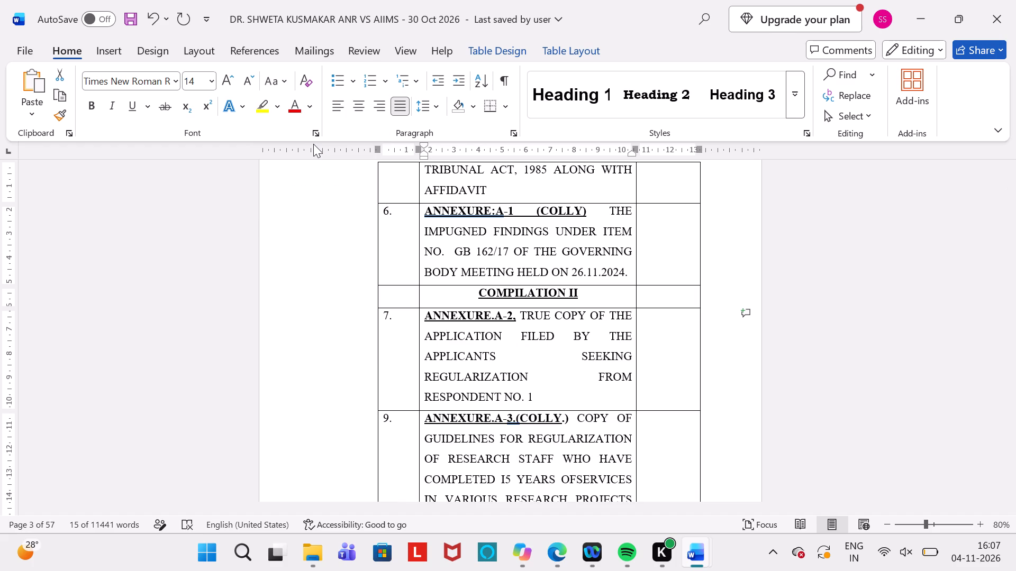
left_click(576, 358)
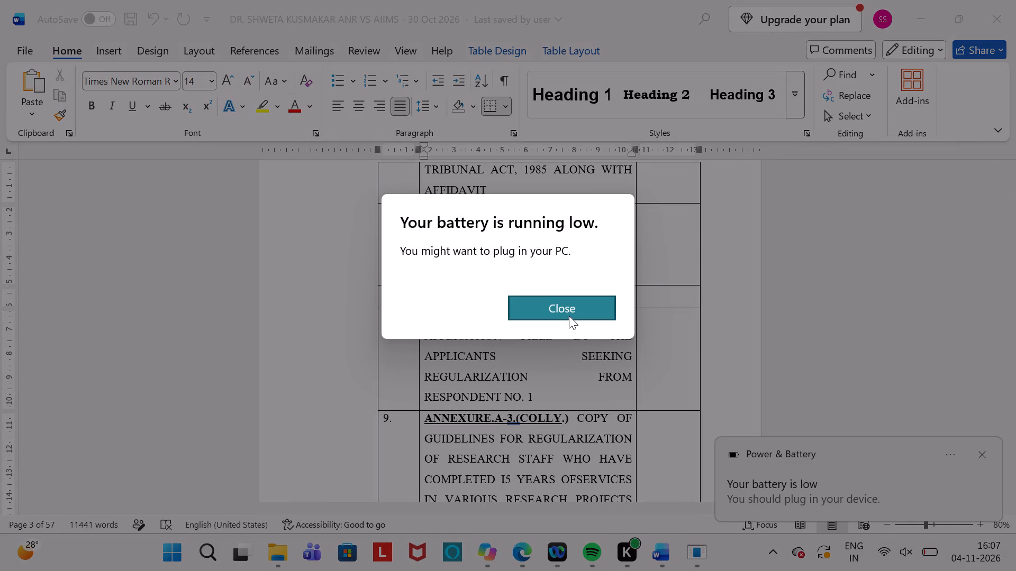
Dismiss the low-battery warning and the accompanying Power & Battery notification.
left_click(569, 316)
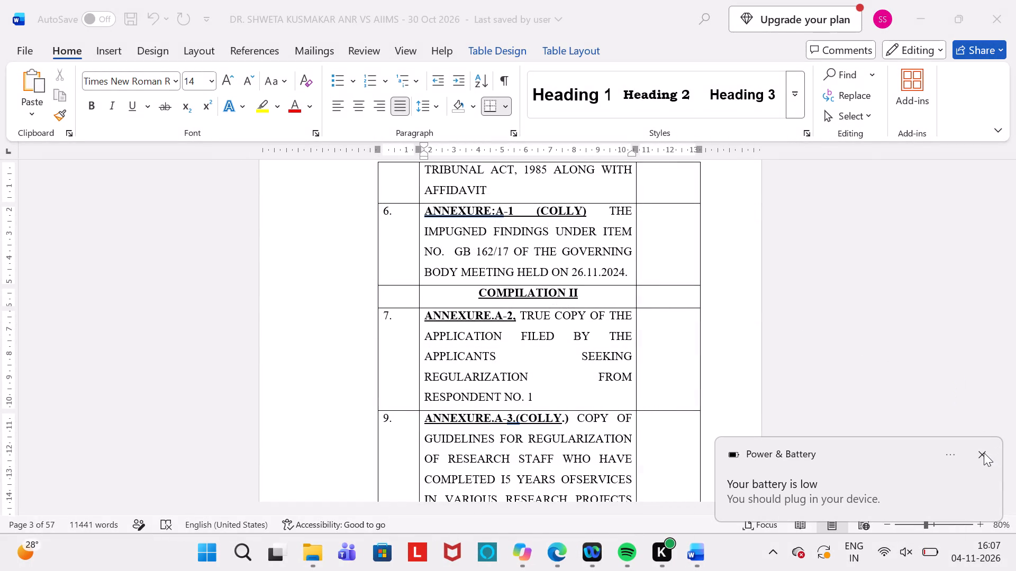
left_click(981, 453)
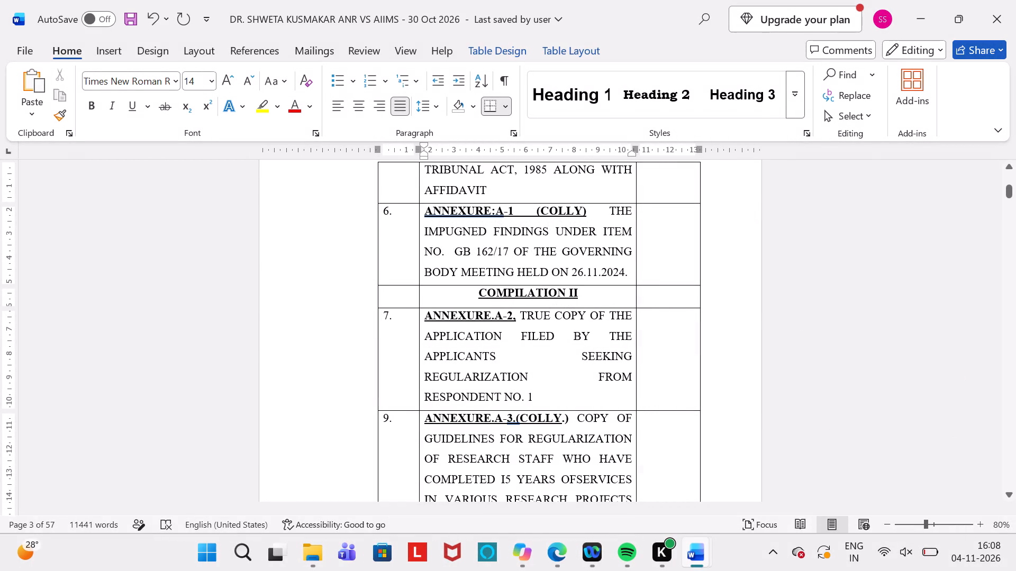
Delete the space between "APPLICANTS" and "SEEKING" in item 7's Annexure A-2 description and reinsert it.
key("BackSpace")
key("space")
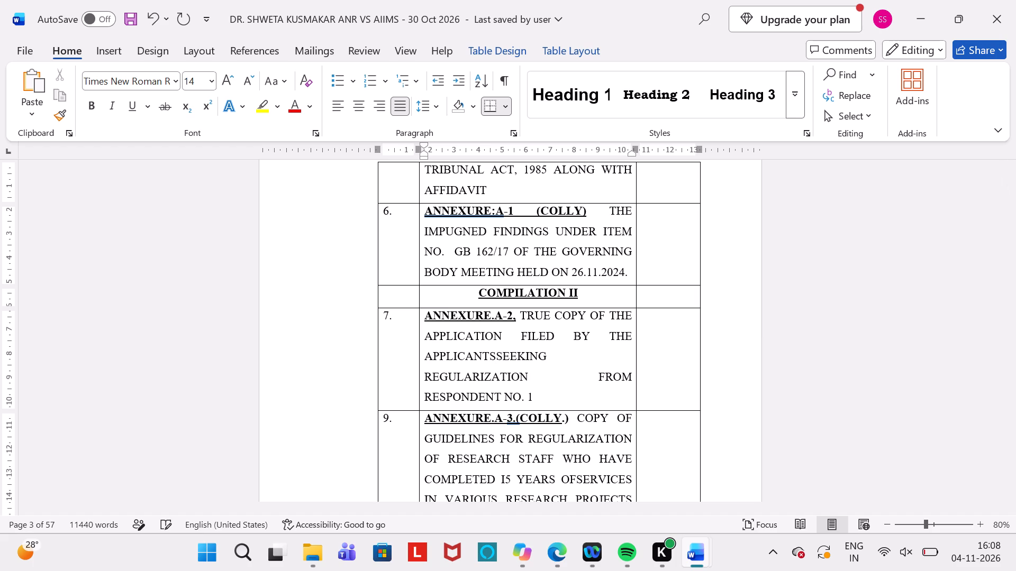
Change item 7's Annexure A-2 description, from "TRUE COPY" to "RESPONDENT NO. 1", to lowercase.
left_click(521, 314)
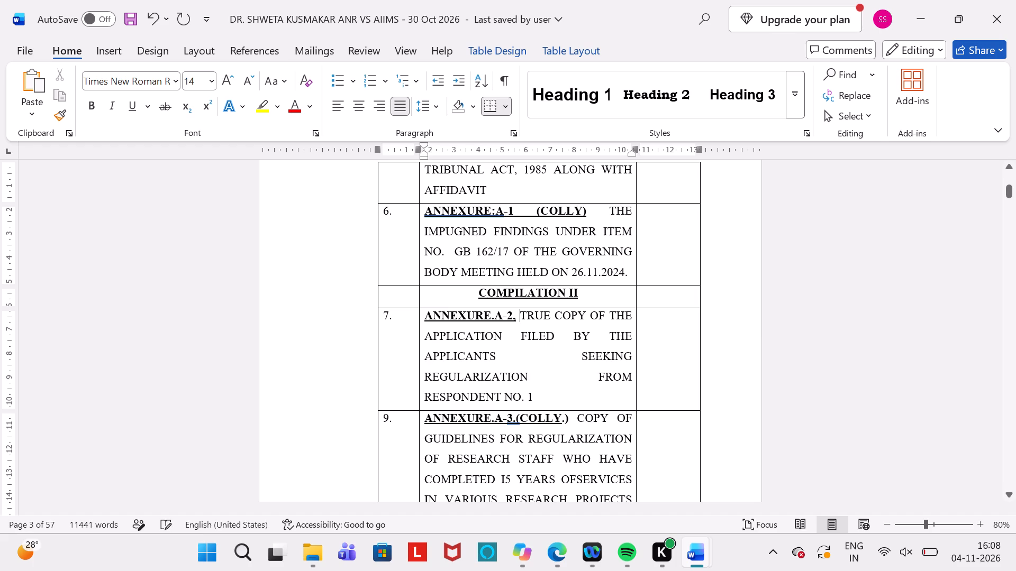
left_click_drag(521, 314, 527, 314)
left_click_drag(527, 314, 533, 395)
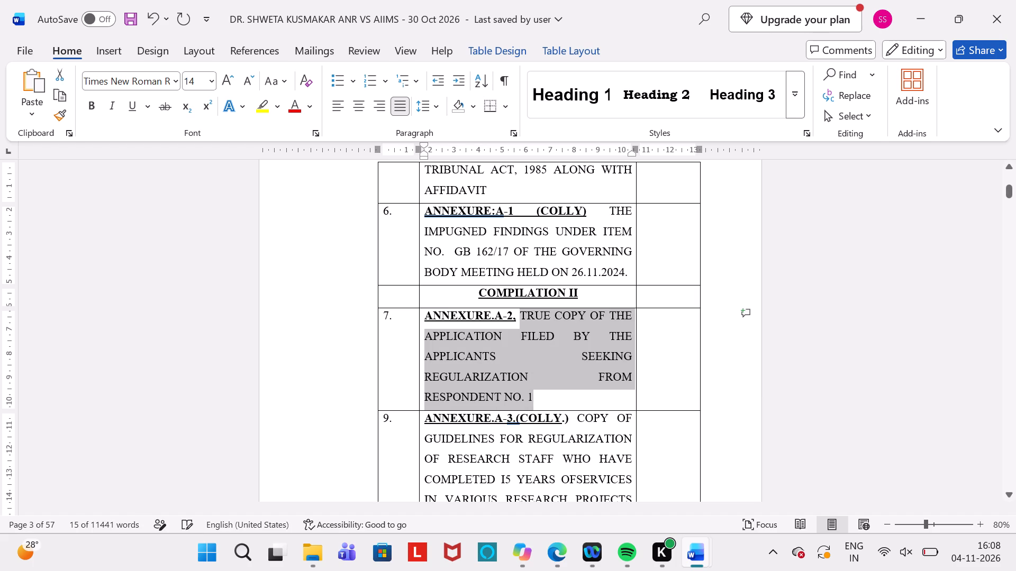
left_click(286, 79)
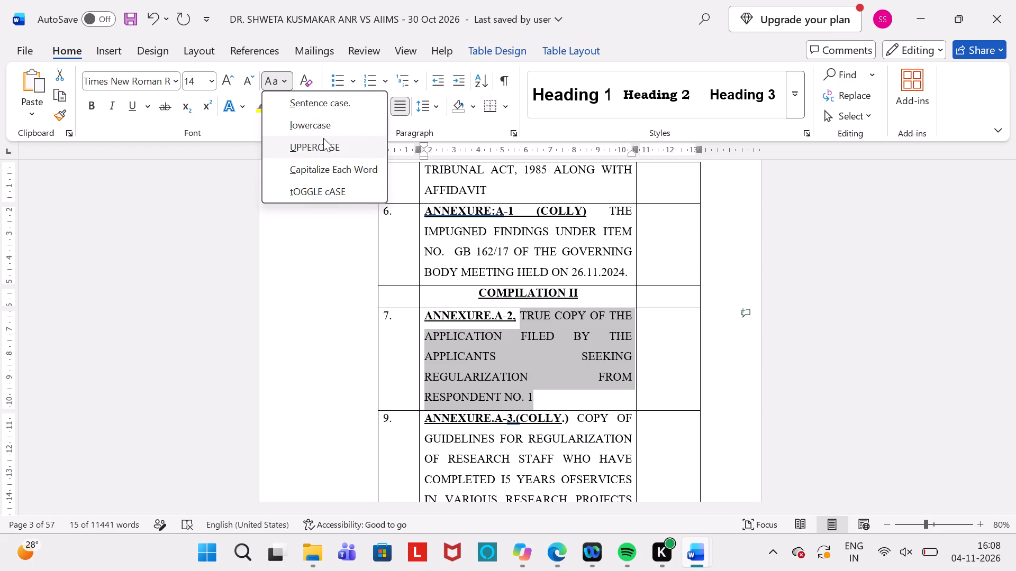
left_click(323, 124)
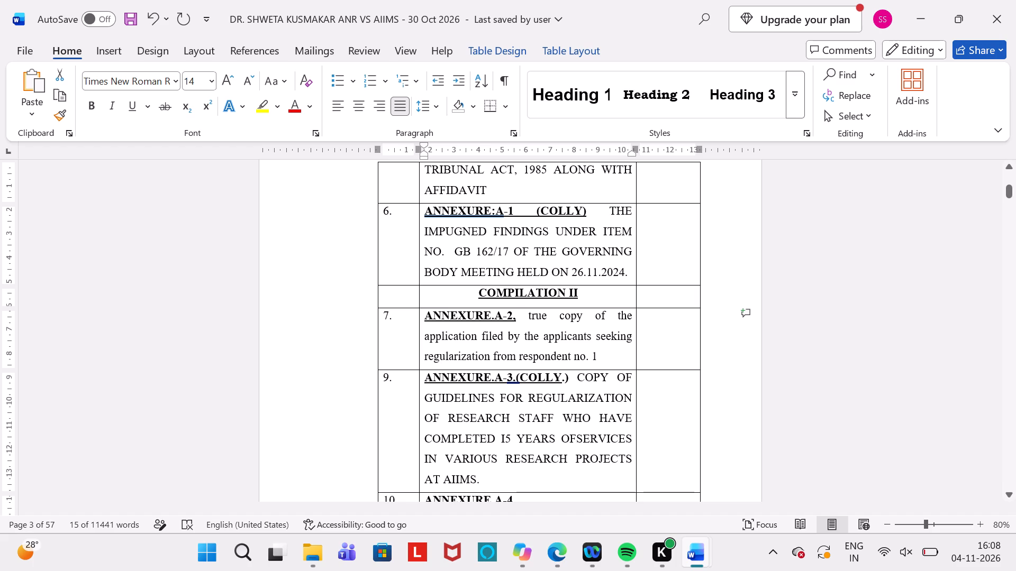
Capitalize each word of item 7's Annexure A-2 description, from "true copy" to "respondent no. 1".
left_click_drag(528, 314, 595, 354)
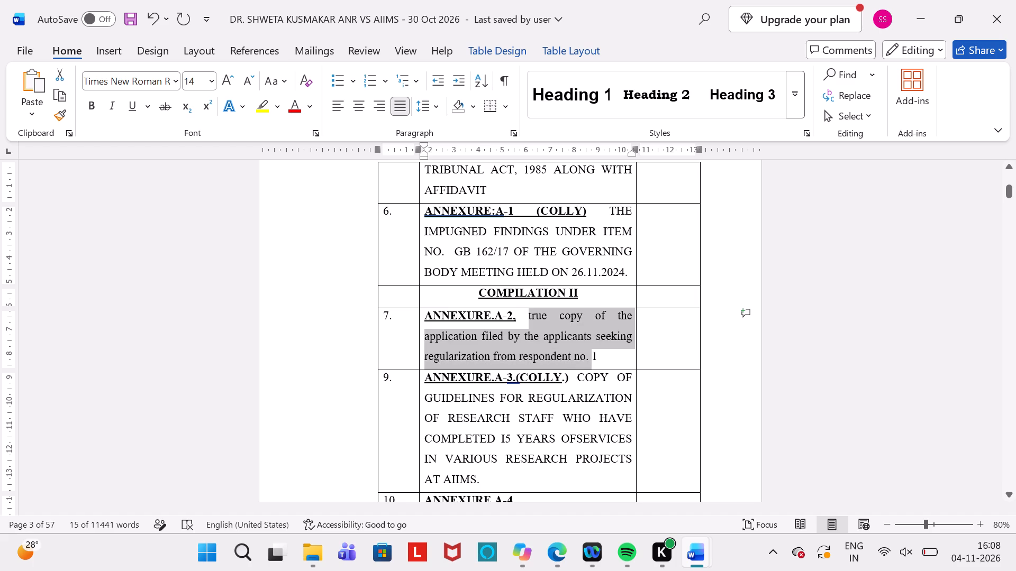
left_click_drag(595, 354, 596, 354)
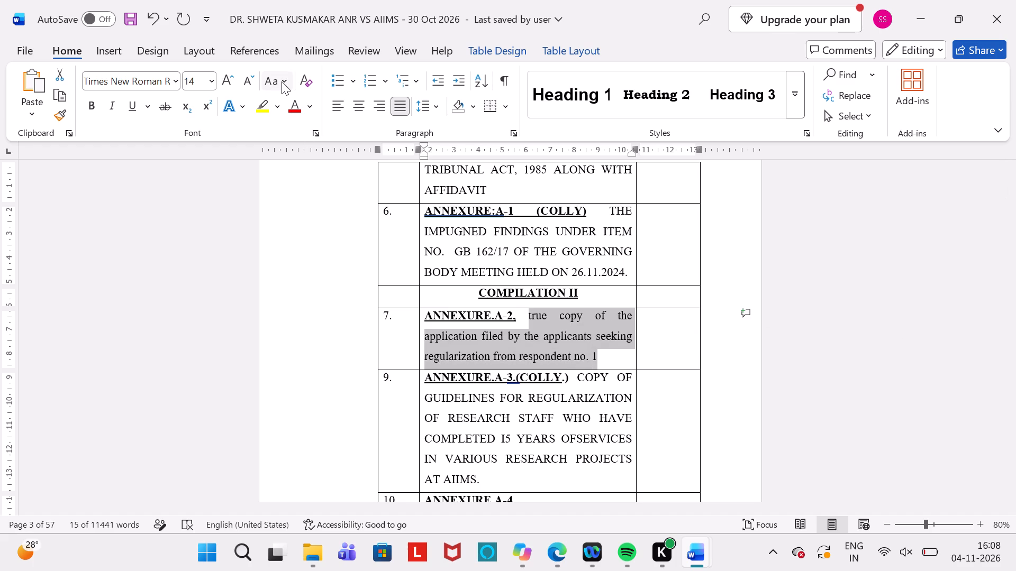
left_click(282, 81)
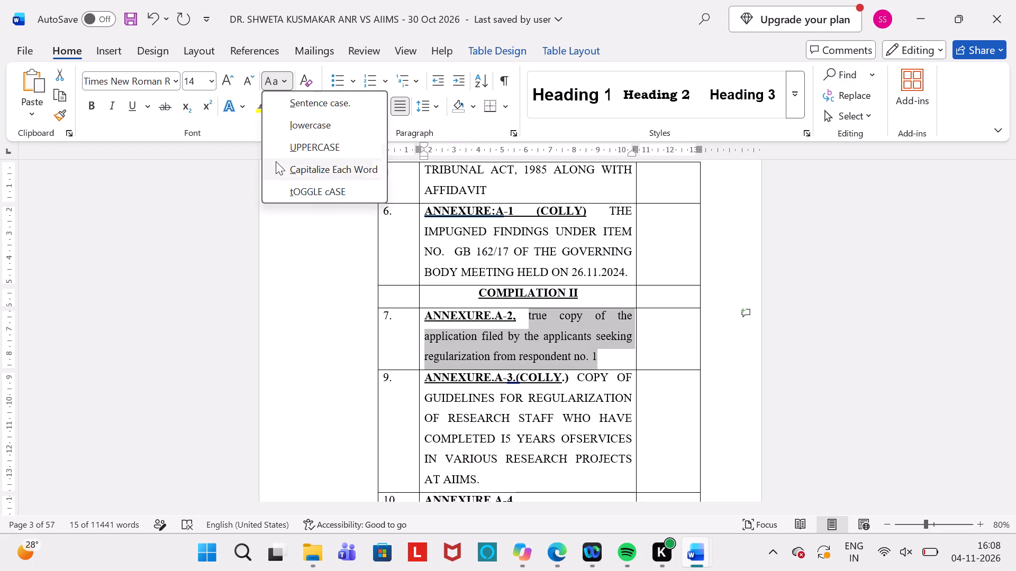
left_click(302, 165)
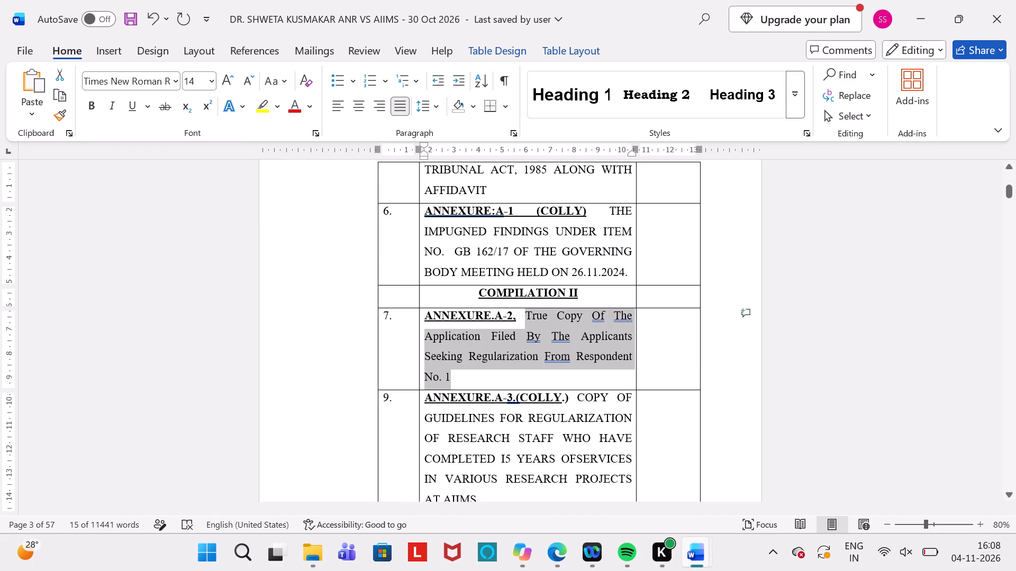
left_click(559, 320)
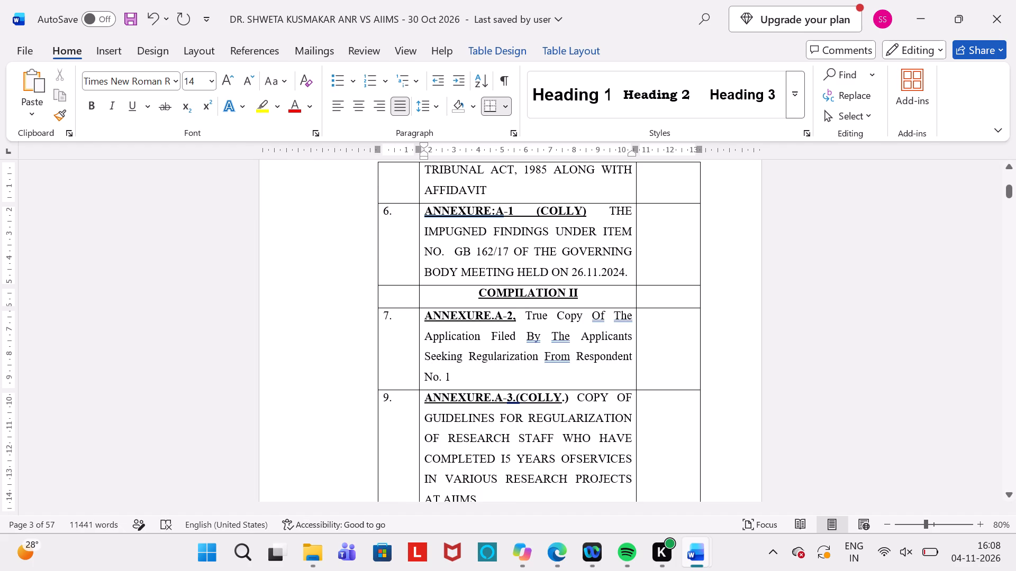
Review the index table's annexure entries in items 9 to 11.
scroll(507, 371, "down", 1)
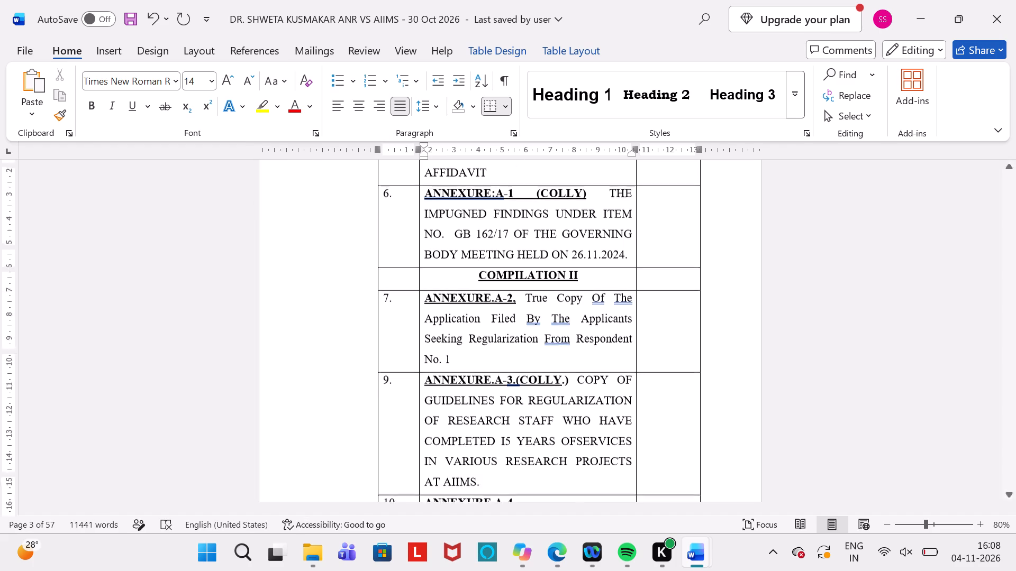
scroll(507, 371, "down", 2)
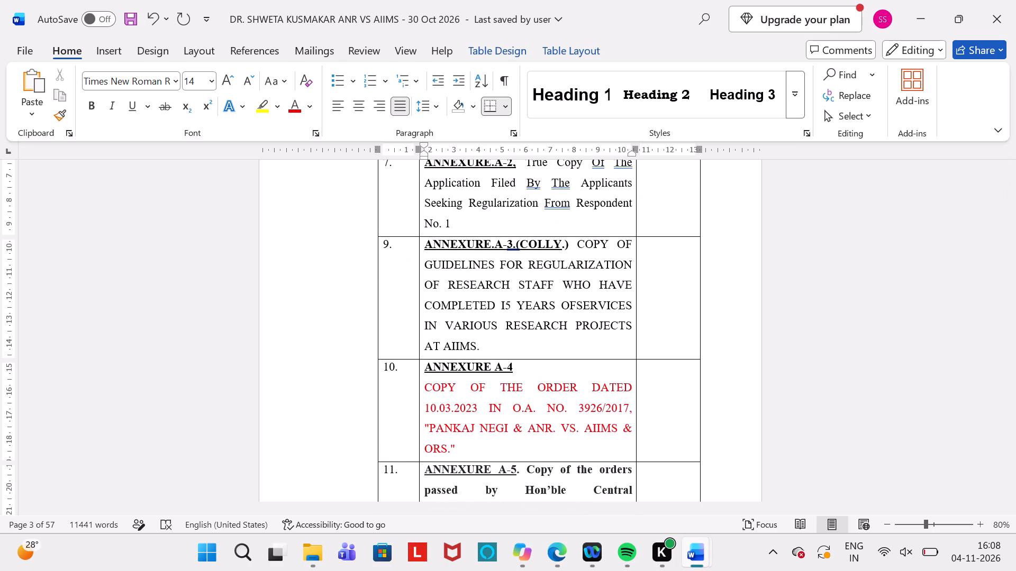
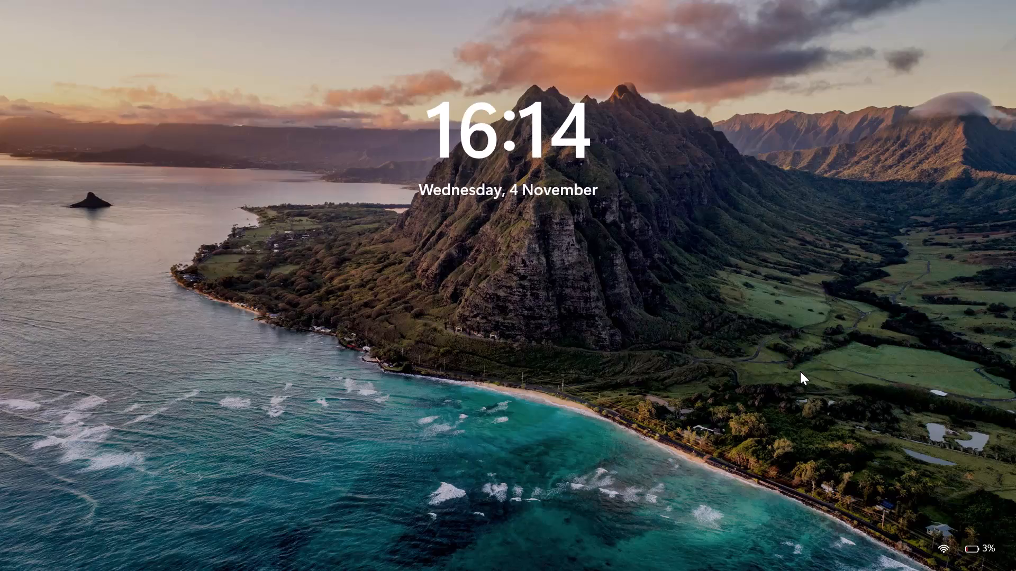
Dismiss the lock screen and return to the tribunal application document in Word.
left_click(800, 371)
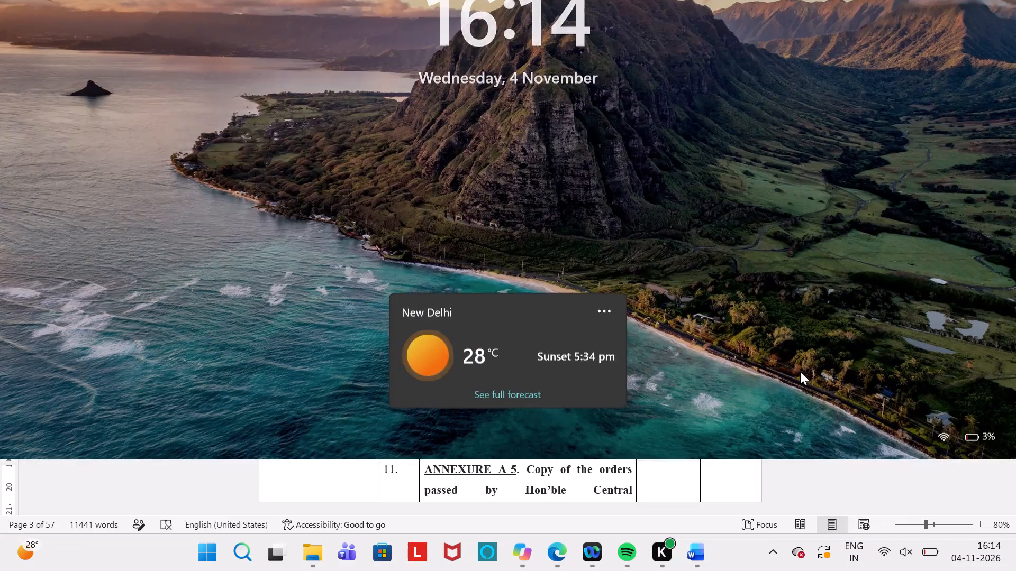
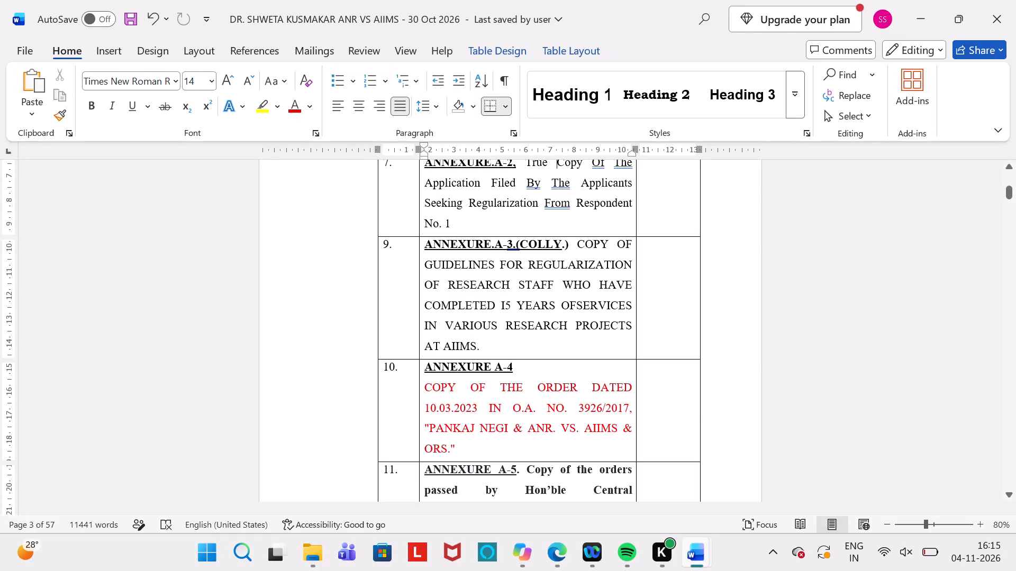
Select the red order details in item 10's Annexure A-4 description, from "ORDER DATED 10.03.2023" through the closing "ORS.".
left_click(537, 386)
left_click_drag(537, 386, 480, 444)
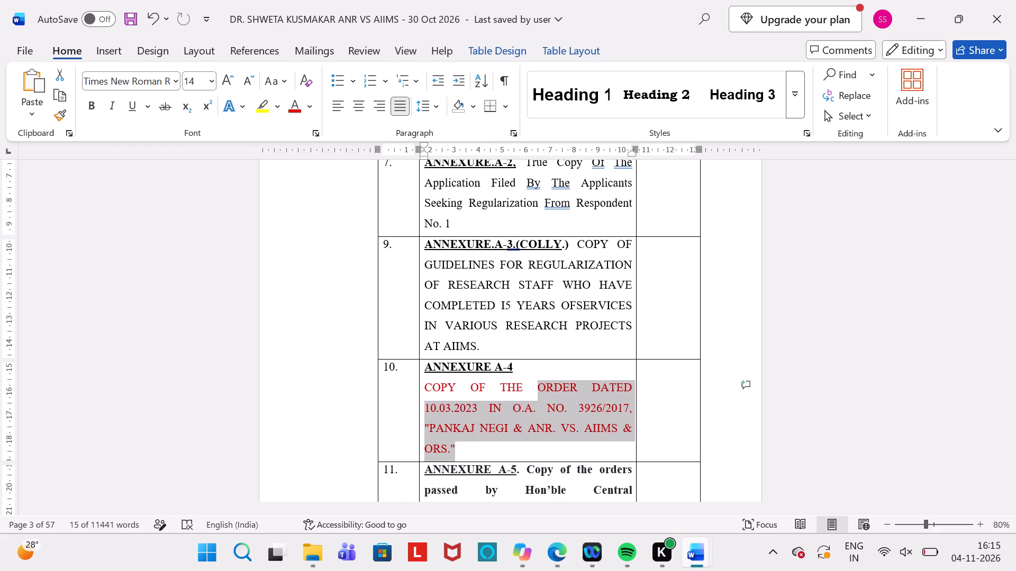
Cut the selected red text, from "ORDER DATED 10.03.2023" through "ORS.", out of item 10's Annexure A-4 description.
key("ctrl+x")
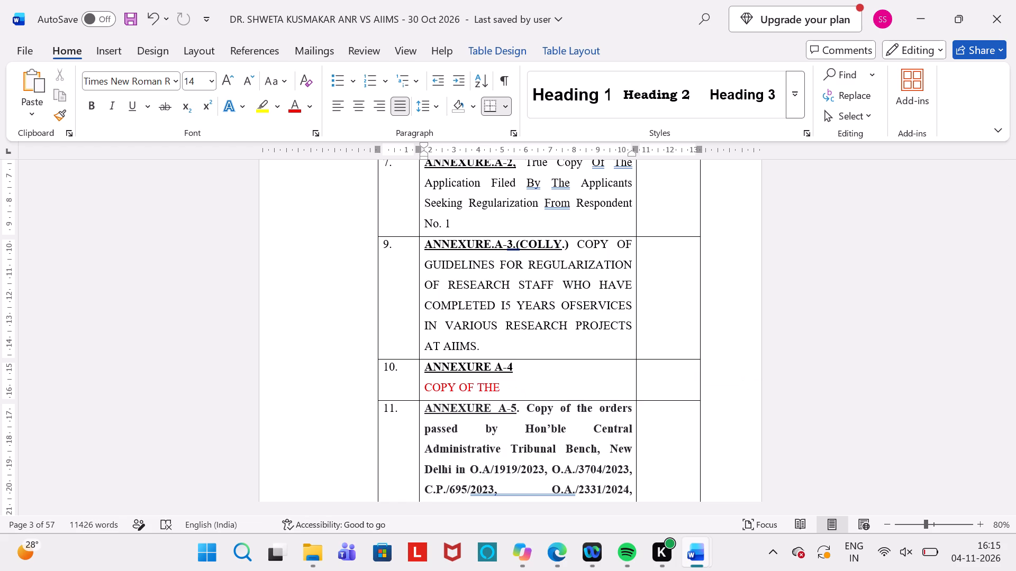